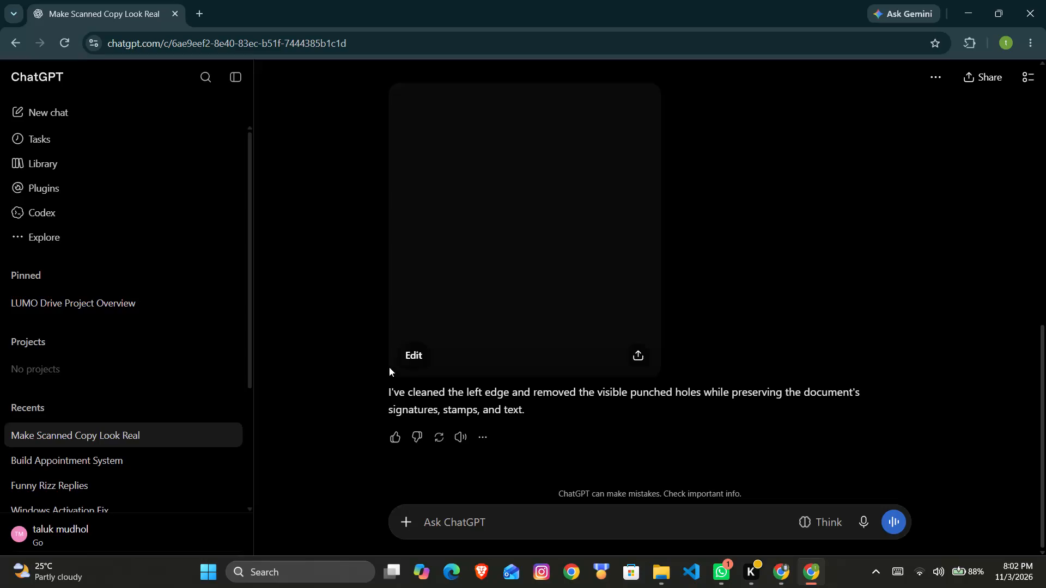
# Open the cleaned certification page image from the chat reply at full size and download it.
pyautogui.click(404, 358)
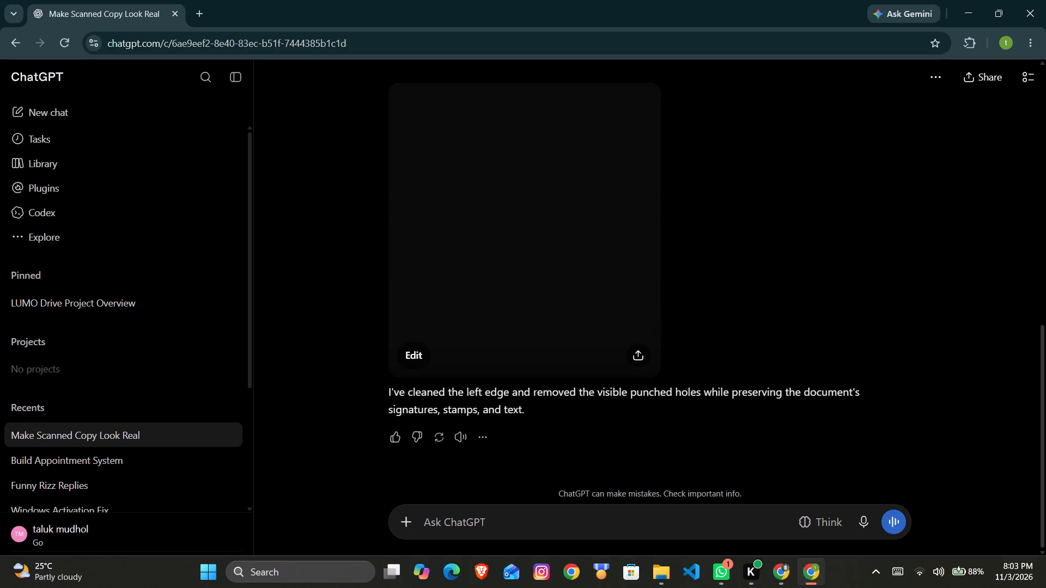
pyautogui.rightClick(720, 264)
pyautogui.click(558, 254)
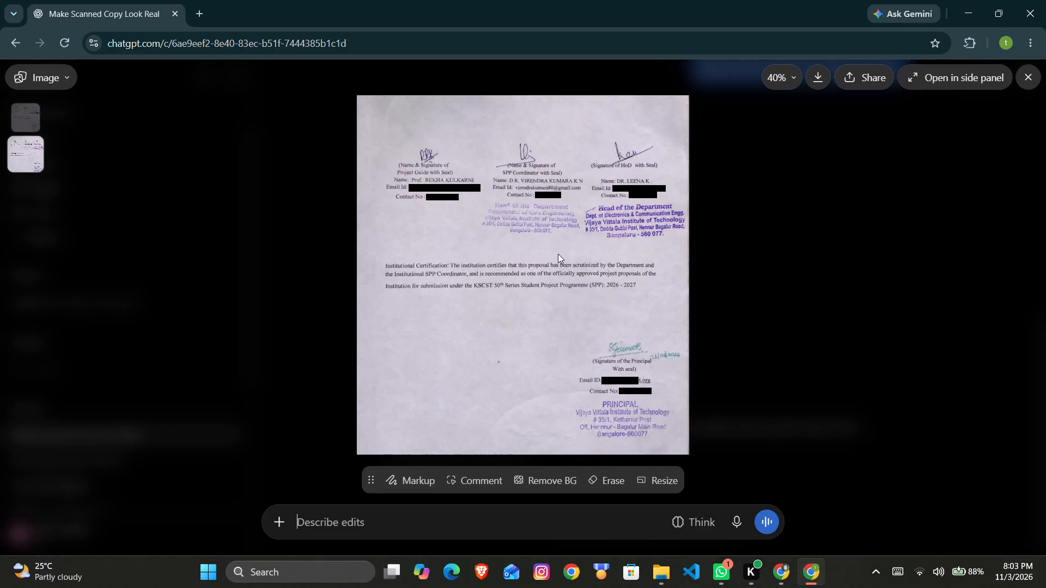
pyautogui.click(715, 313)
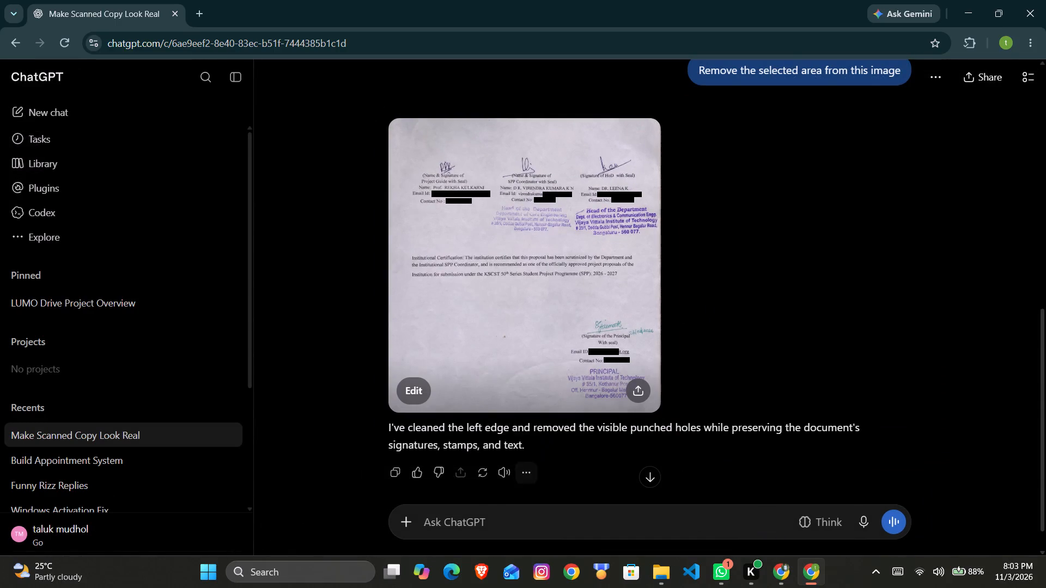
pyautogui.click(536, 249)
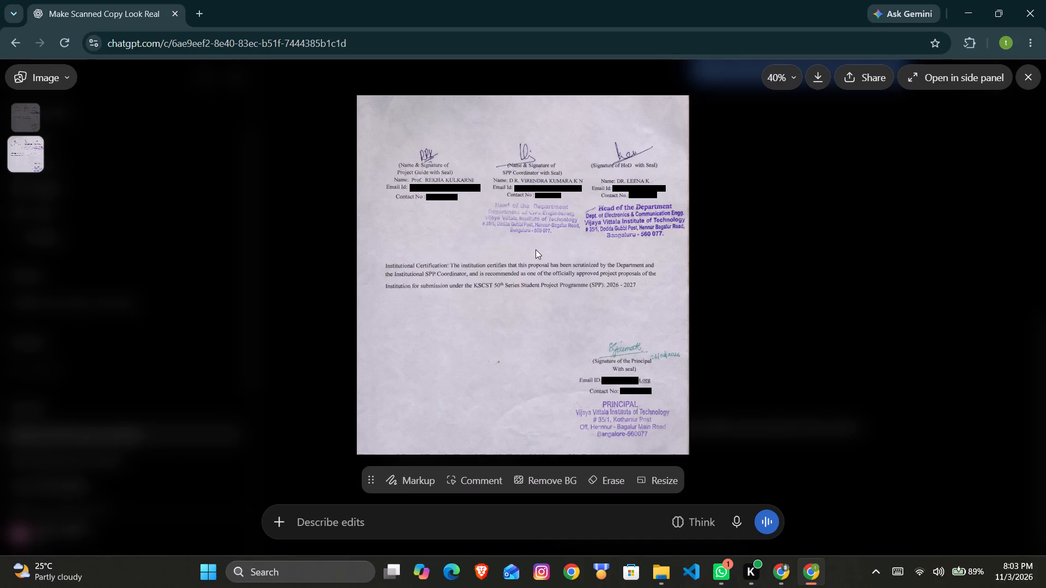
pyautogui.rightClick(536, 249)
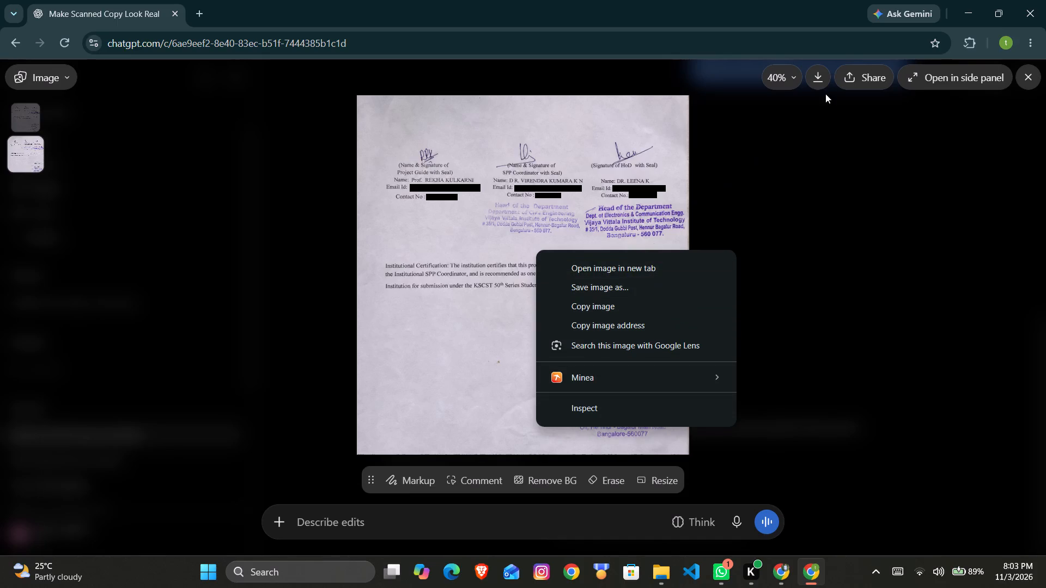
pyautogui.click(805, 81)
pyautogui.click(811, 84)
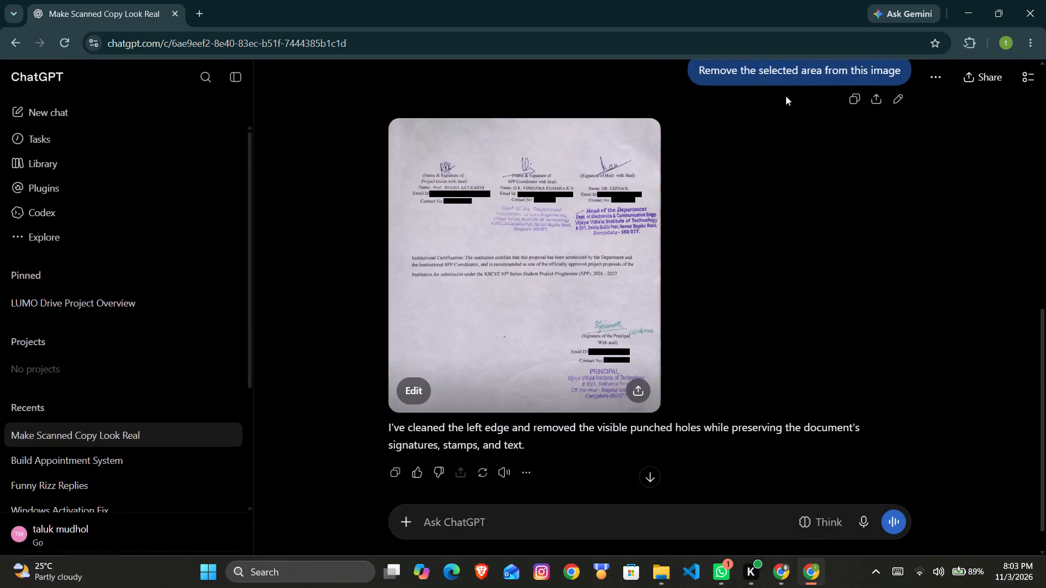
pyautogui.click(616, 241)
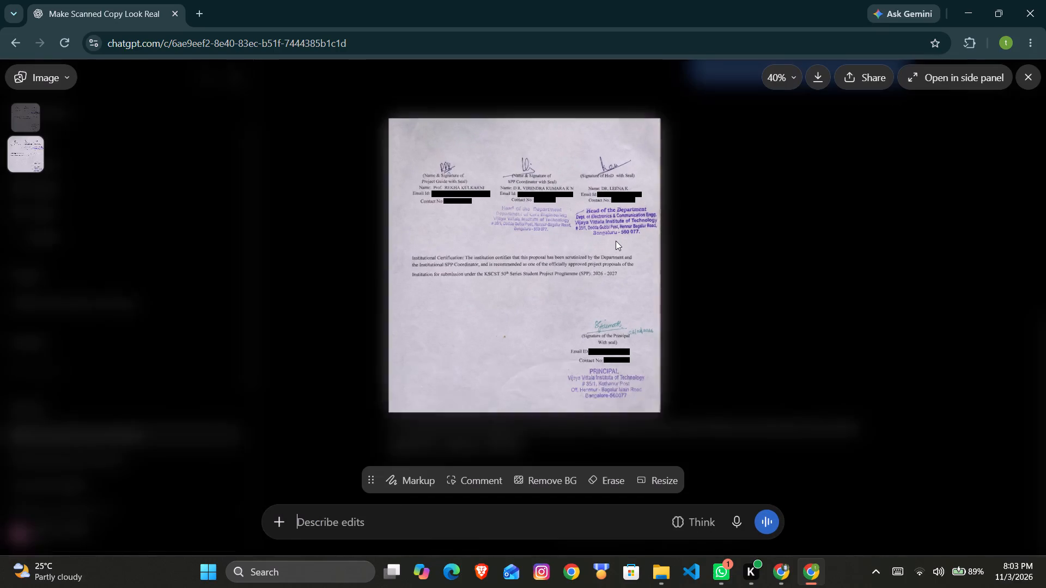
pyautogui.click(815, 83)
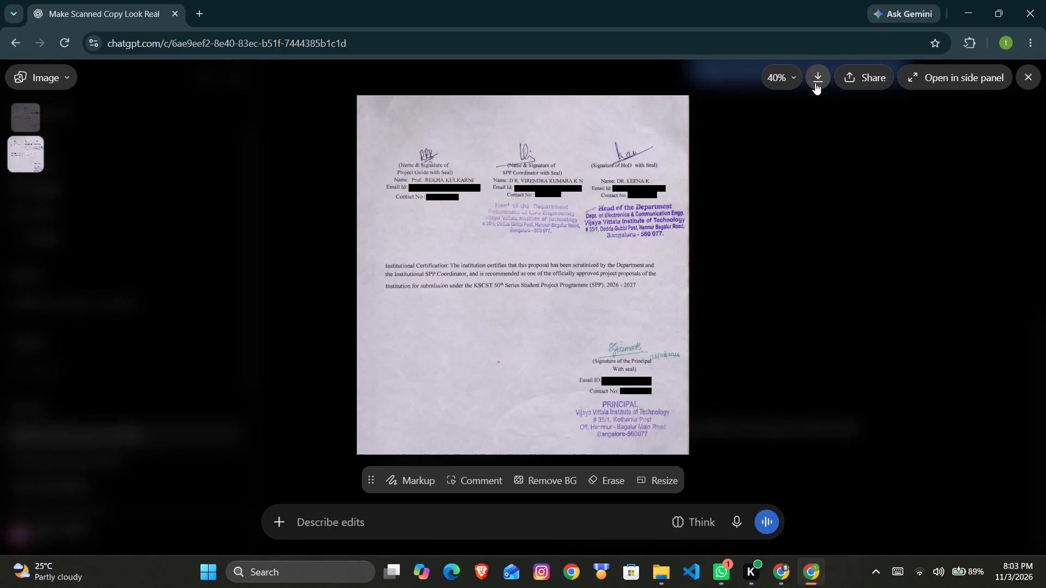
pyautogui.click(755, 228)
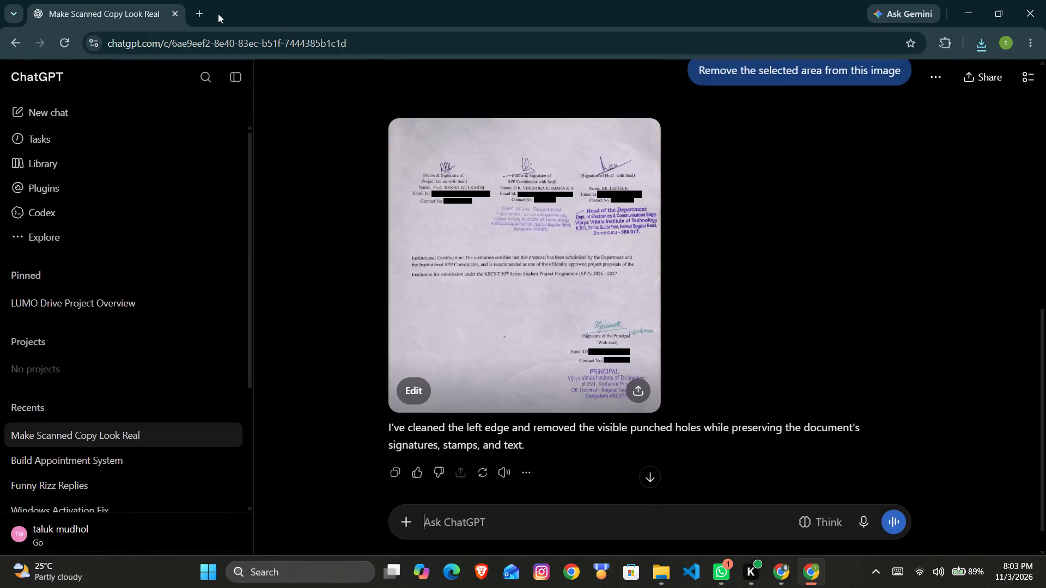
# In a new browser tab, search for "ilovepdf jpg to pdf" and open iLovePDF's JPG to PDF converter.
pyautogui.click(200, 10)
pyautogui.click(202, 35)
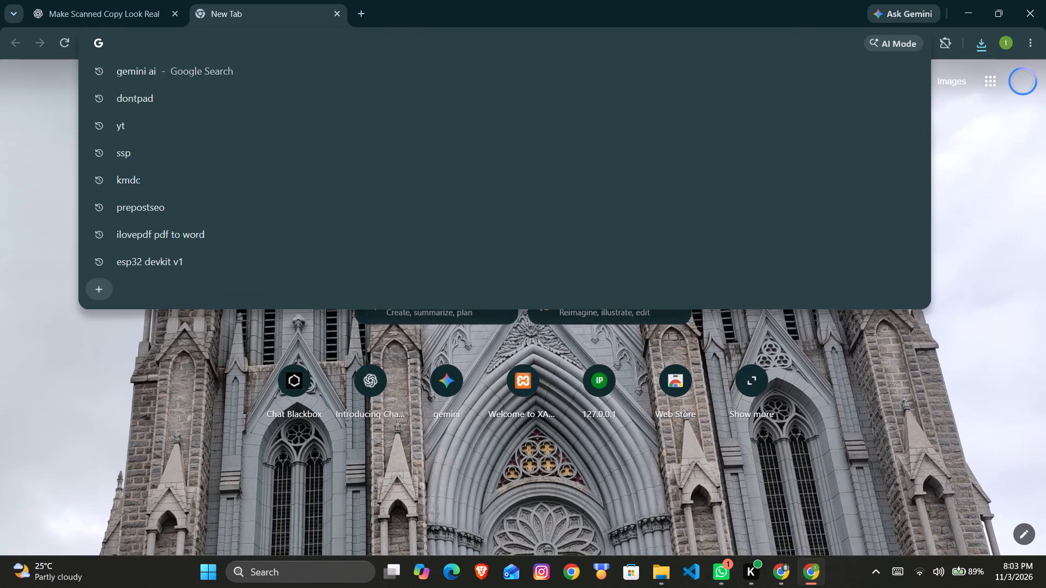
pyautogui.write('ilo')
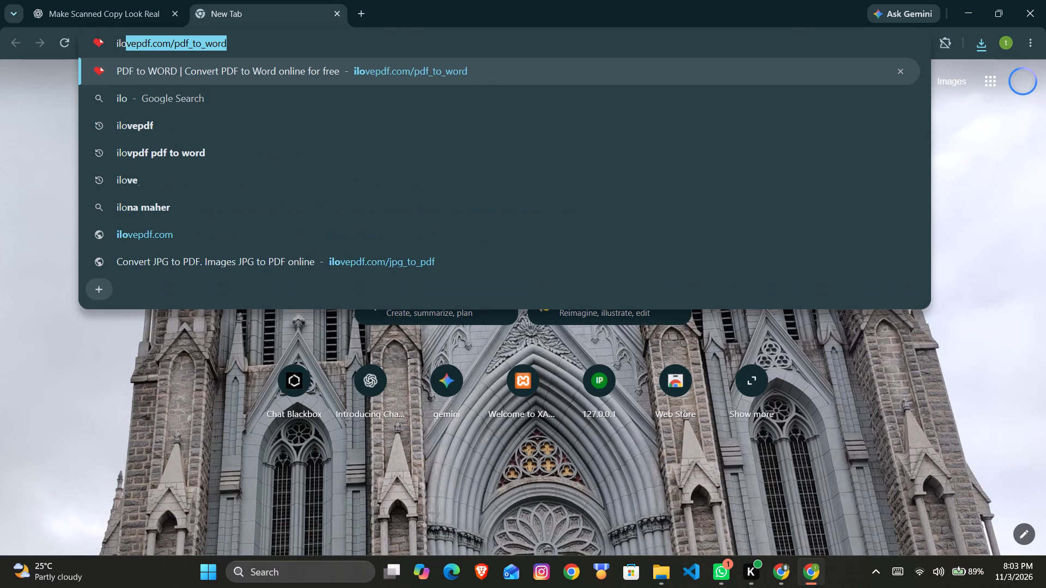
pyautogui.press('Down')
pyautogui.press('Down')
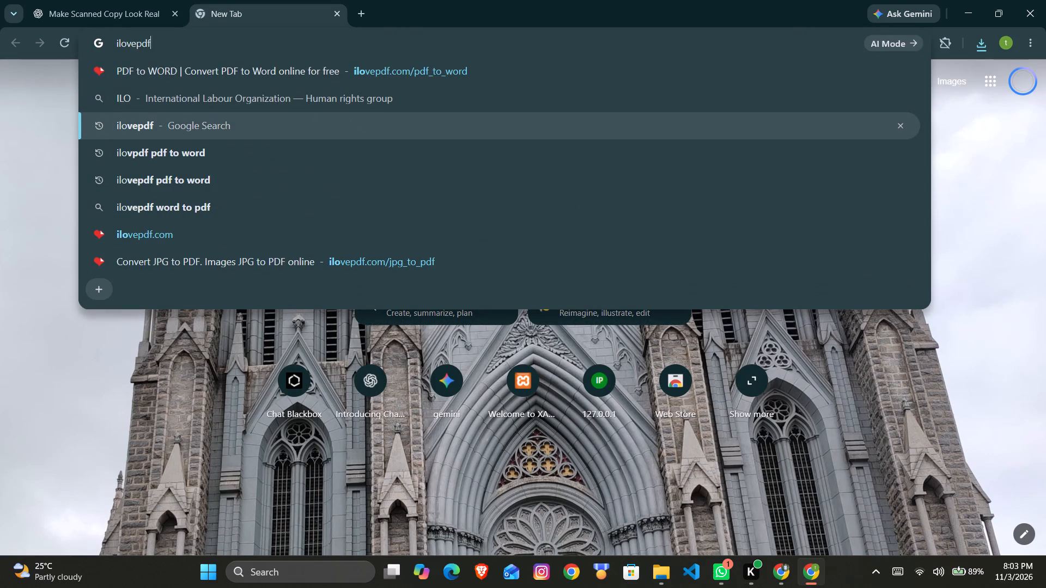
pyautogui.press('Down')
pyautogui.press('Up')
pyautogui.press('space')
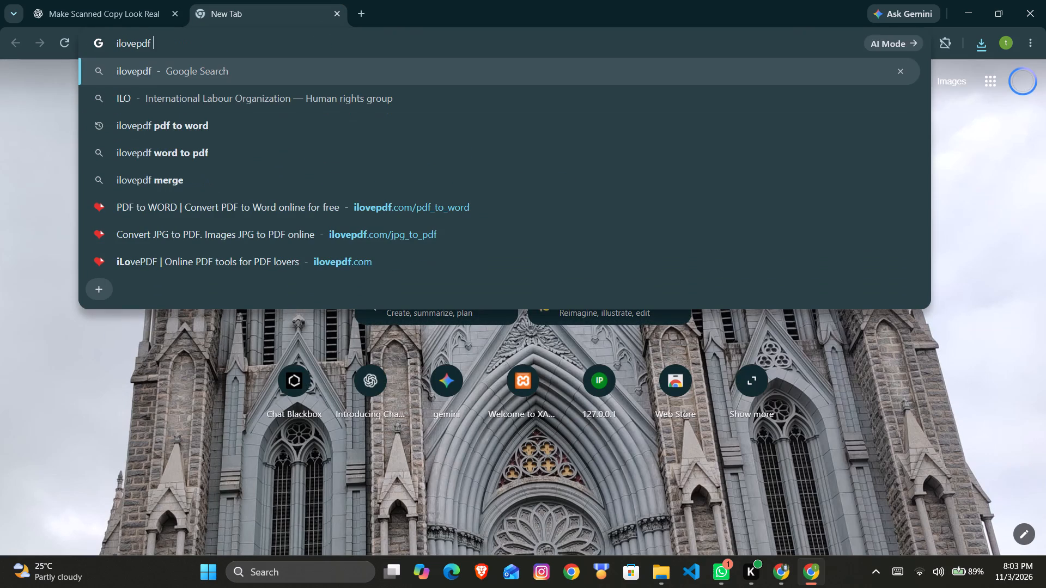
pyautogui.press('j')
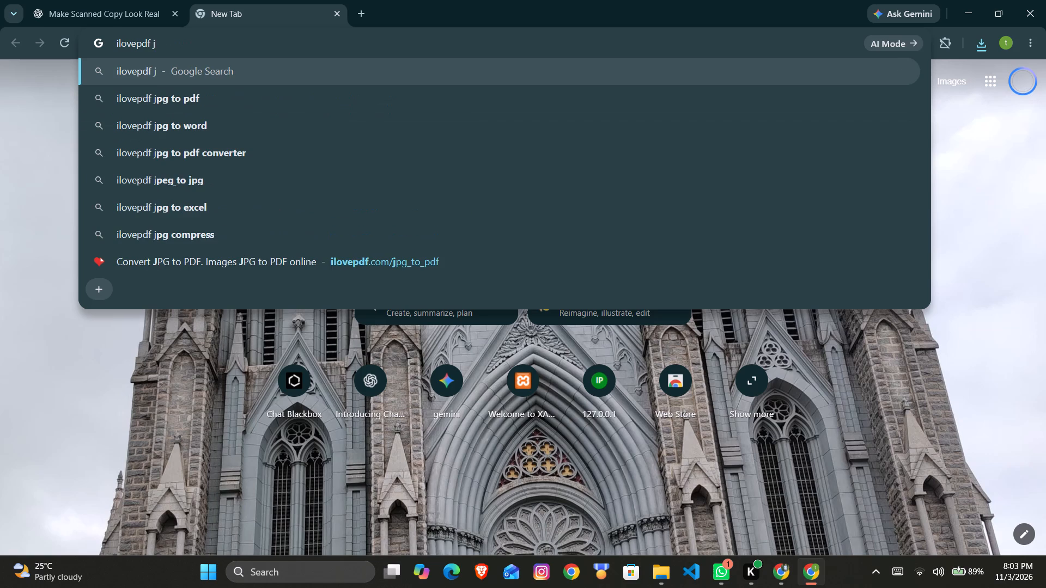
pyautogui.press('Down')
pyautogui.press('Return')
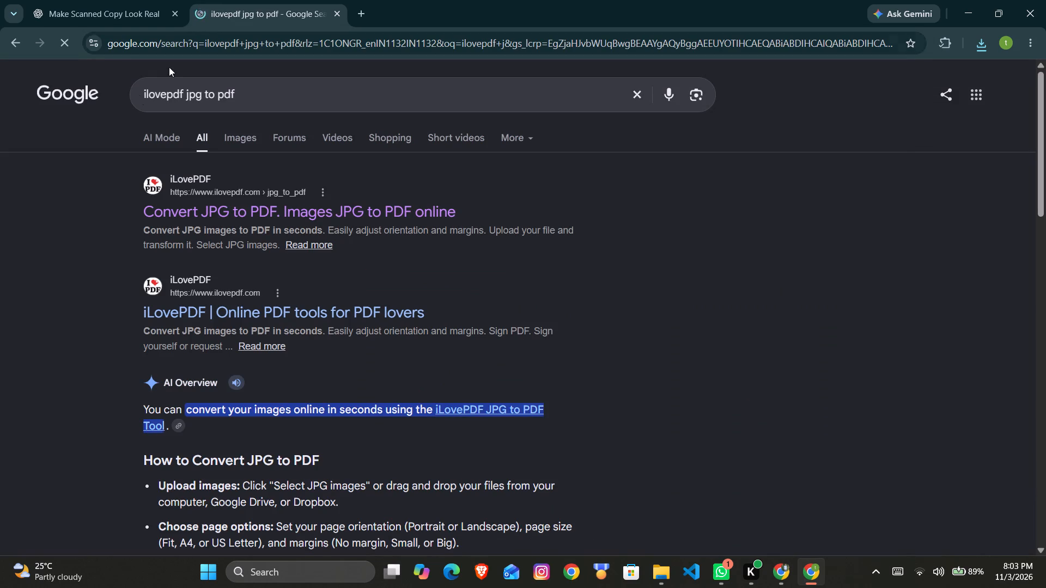
pyautogui.click(167, 209)
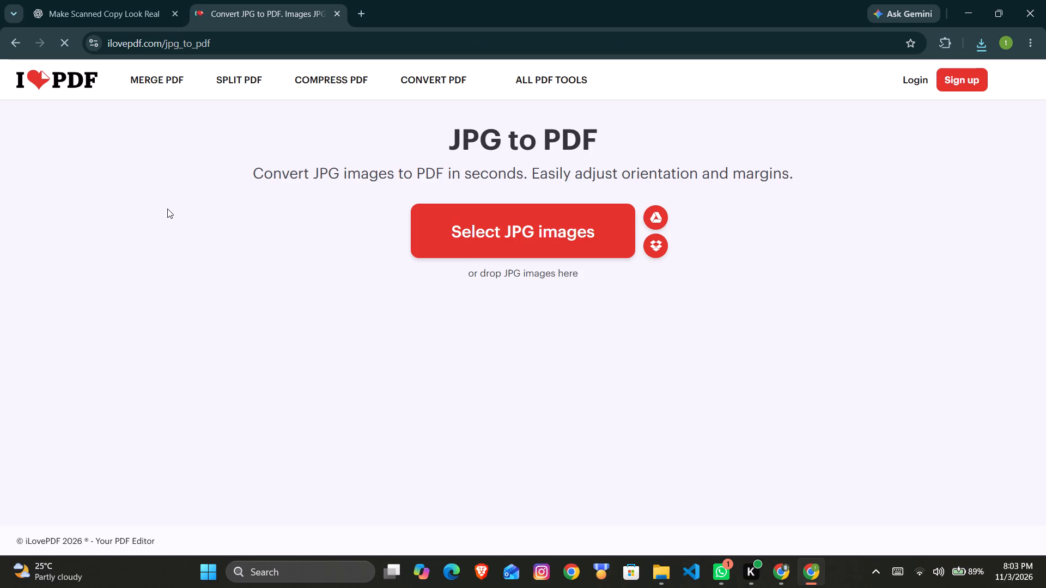
# Upload the image "Restored Institutional Certification Page" from the Downloads folder to the converter.
pyautogui.click(440, 232)
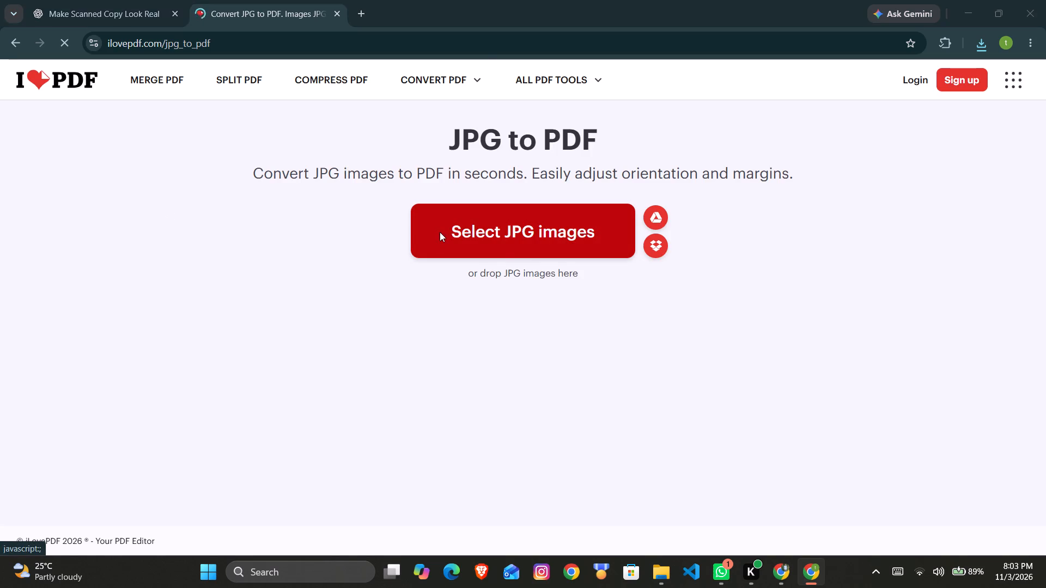
pyautogui.click(215, 126)
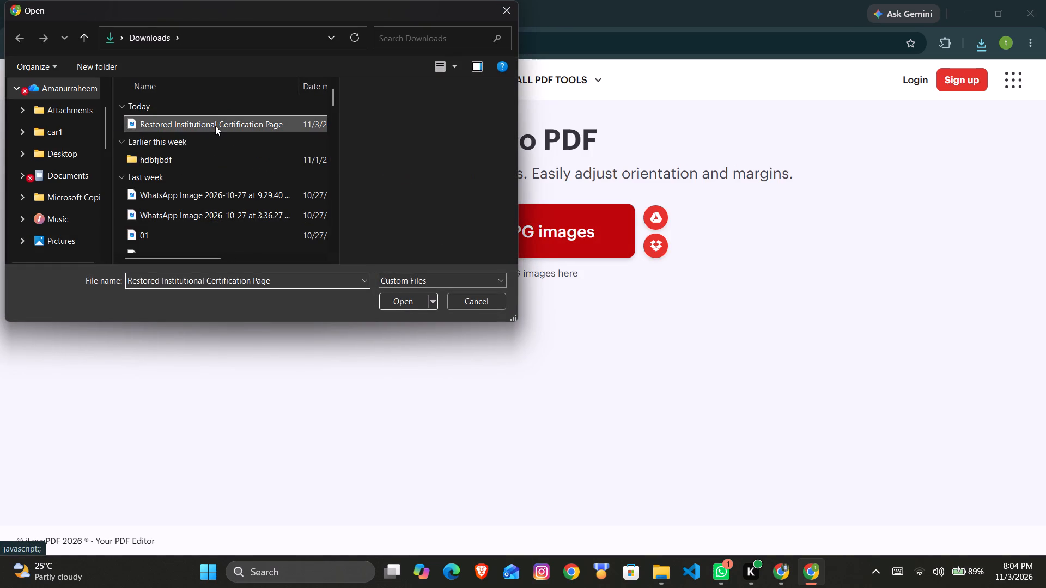
pyautogui.click(399, 299)
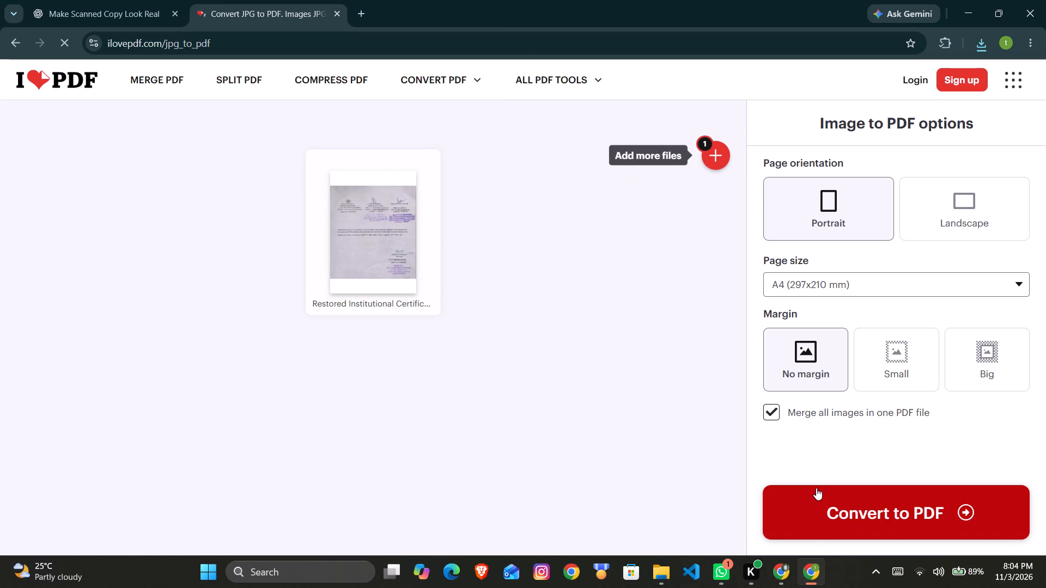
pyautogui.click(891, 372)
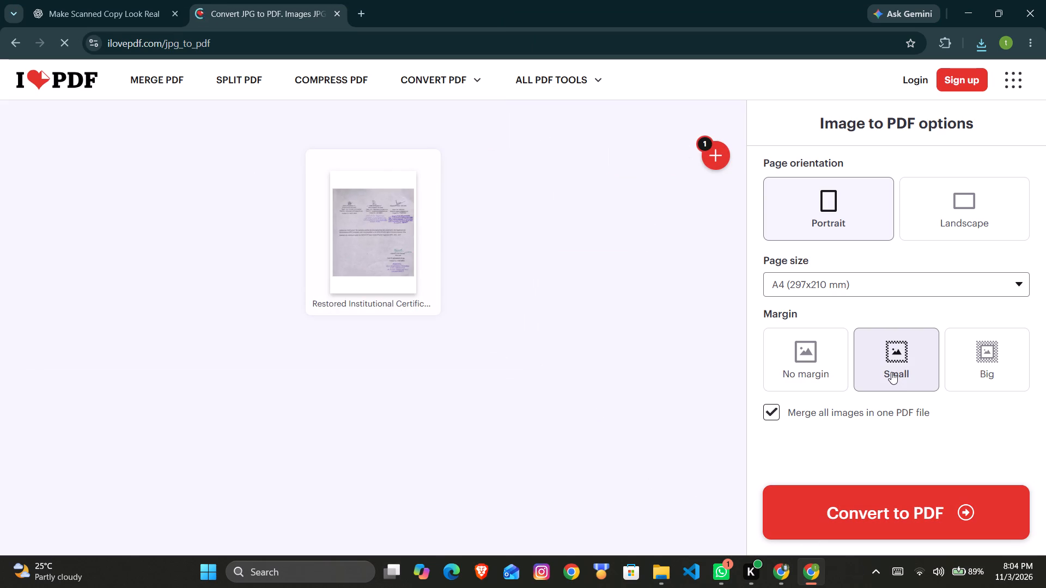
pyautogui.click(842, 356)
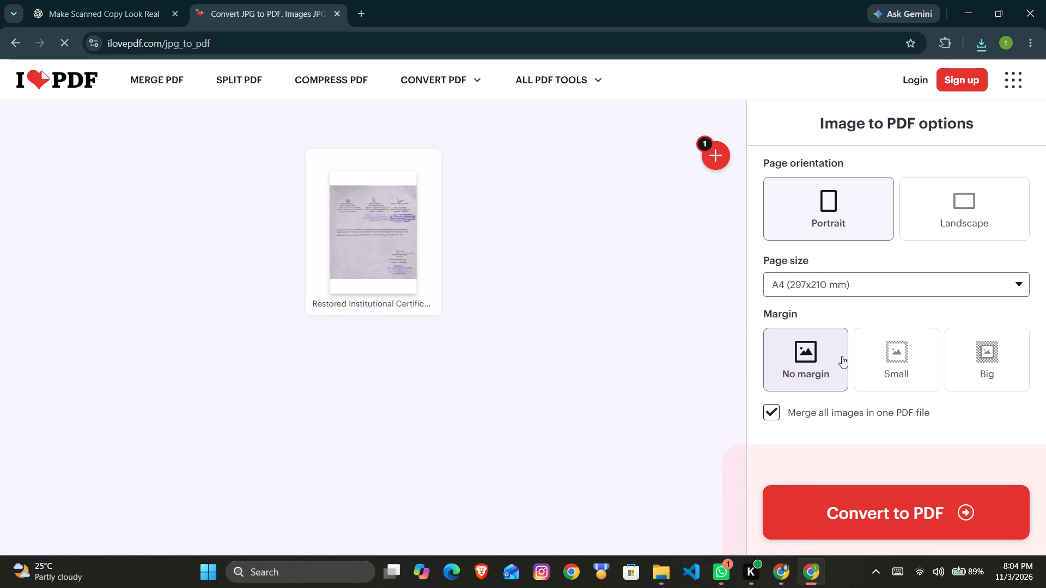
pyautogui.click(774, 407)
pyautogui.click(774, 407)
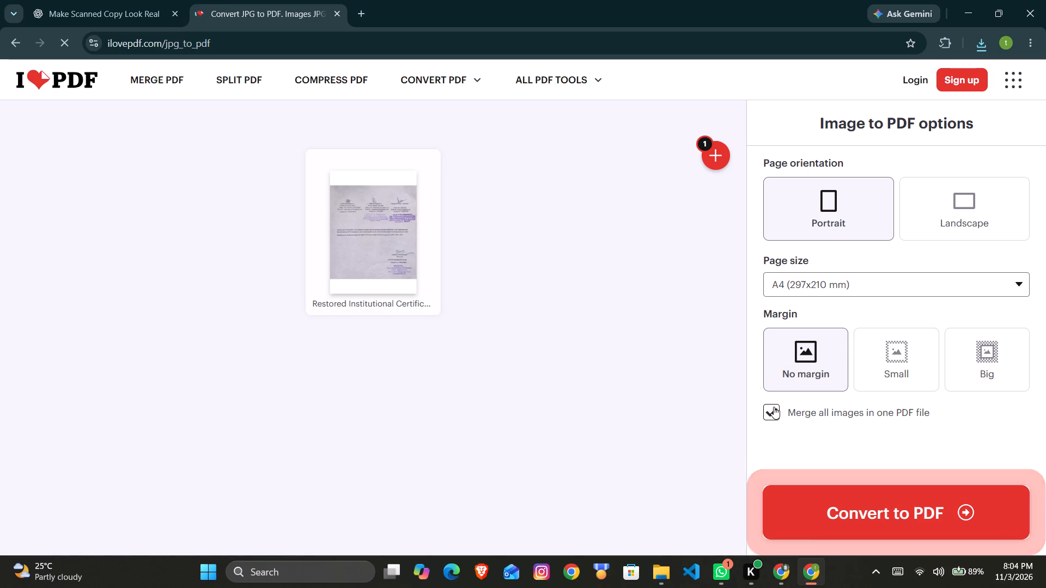
# Set the PDF page size to Fit (Same page size as image).
pyautogui.click(918, 273)
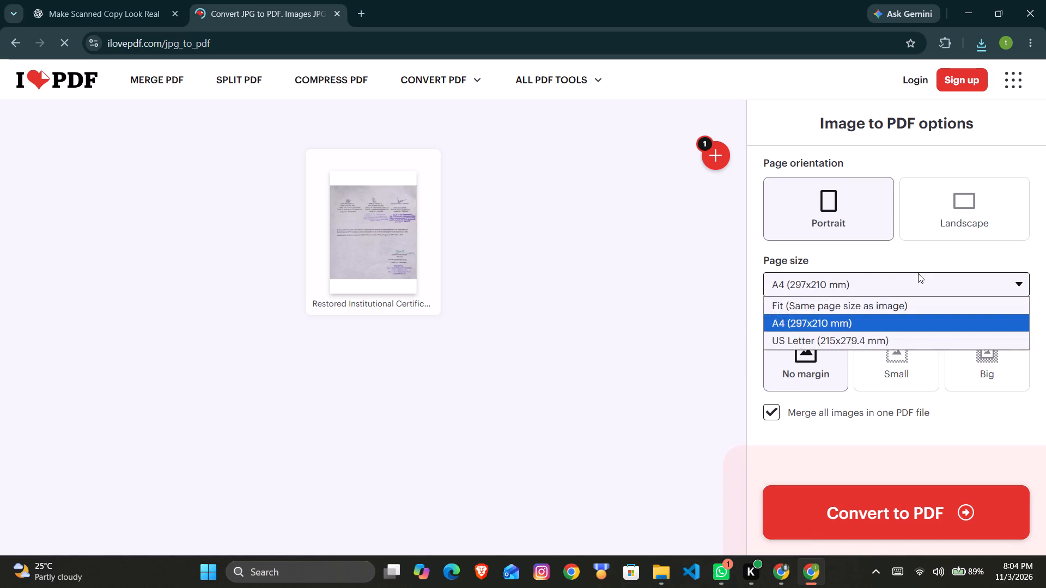
pyautogui.click(918, 273)
pyautogui.click(918, 273)
pyautogui.click(904, 310)
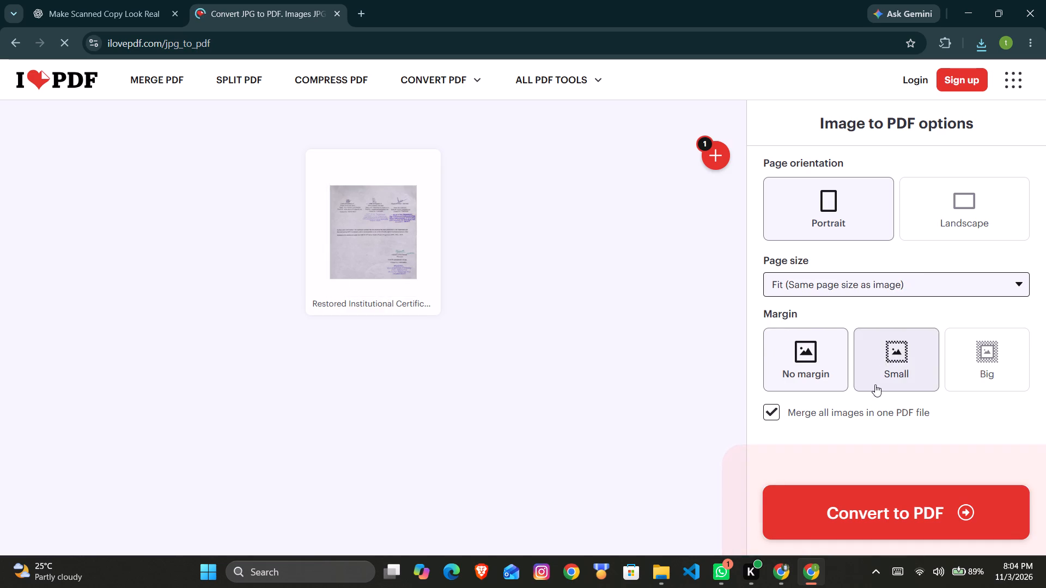
# Convert the uploaded image to PDF and download the resulting file.
pyautogui.click(881, 501)
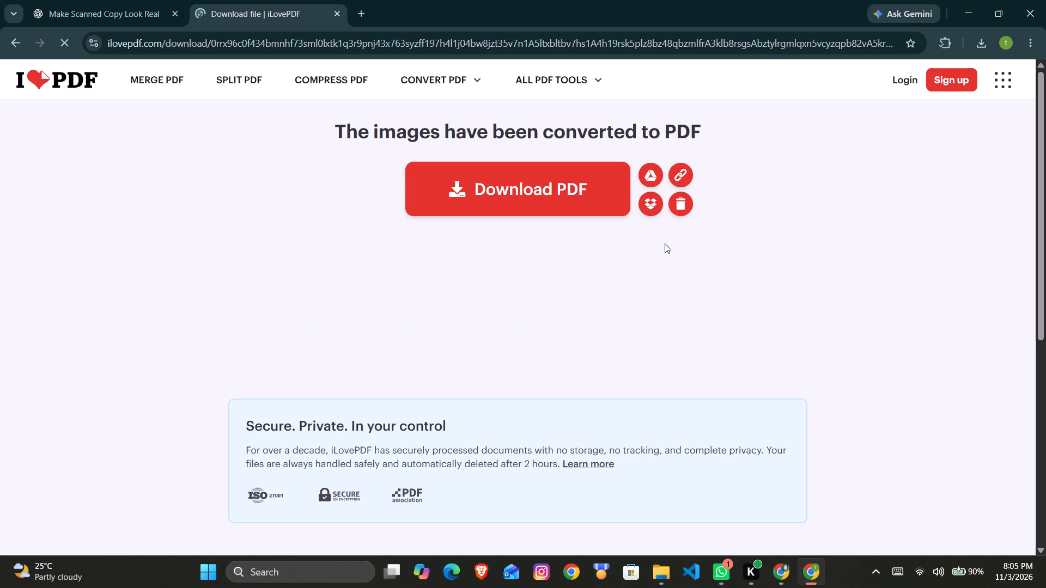
pyautogui.click(601, 207)
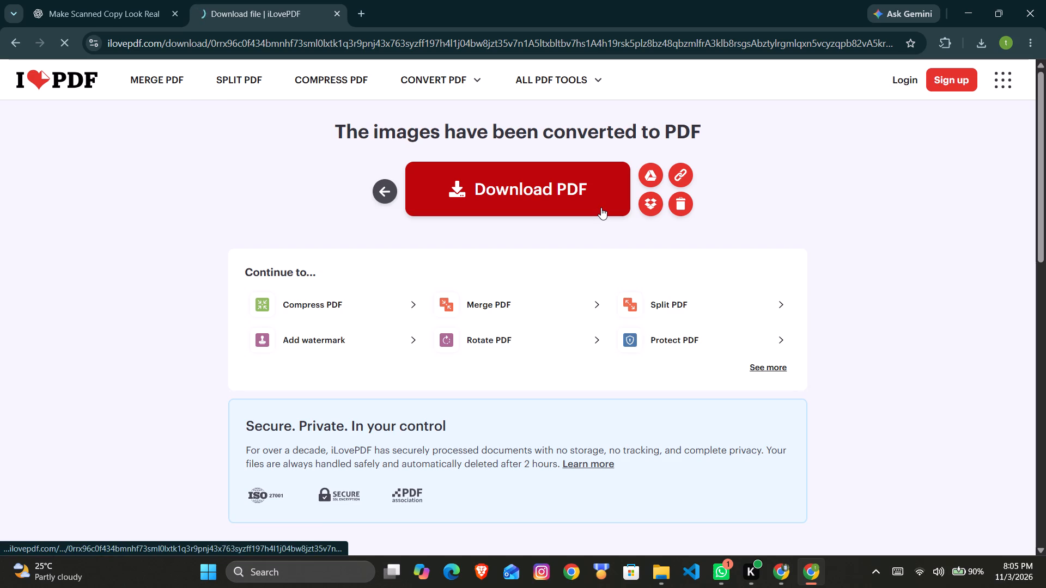
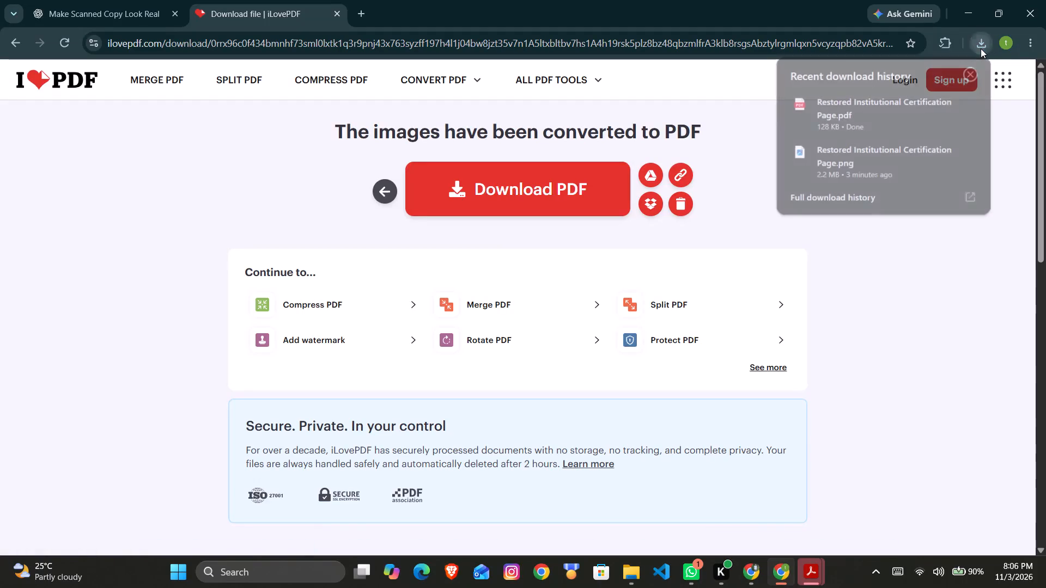
# Open the downloaded PDF of the certification page, check the whole page, and close it.
pyautogui.click(886, 106)
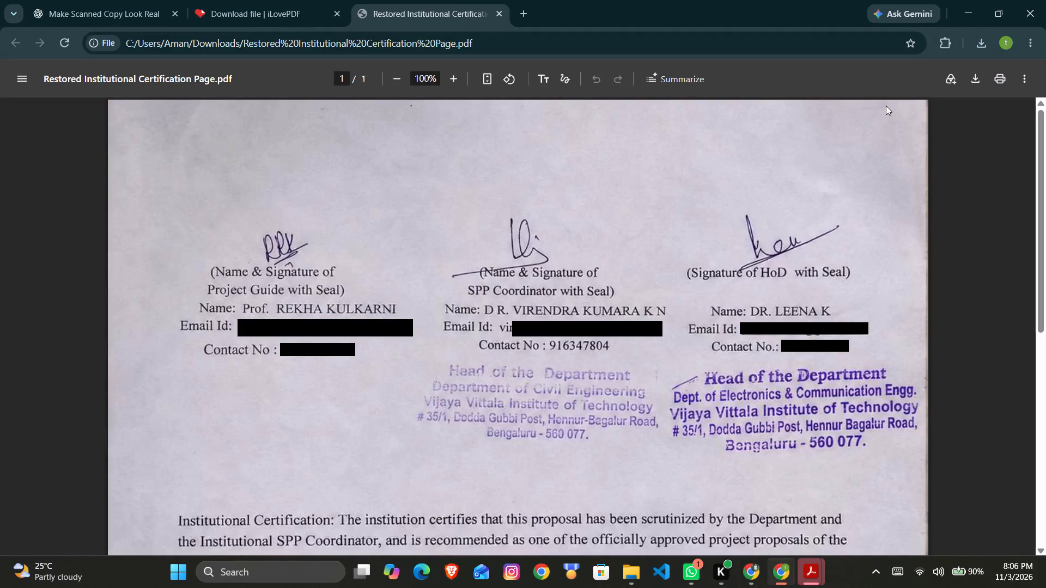
pyautogui.scroll(11, 678, 328)
pyautogui.scroll(1, 695, 239)
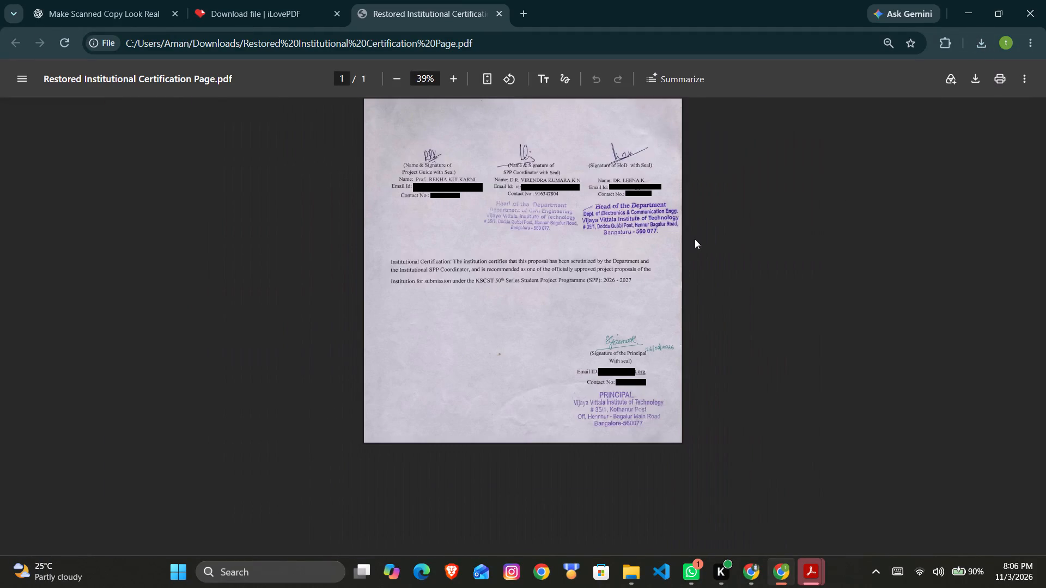
pyautogui.hscroll(1, 565, 288)
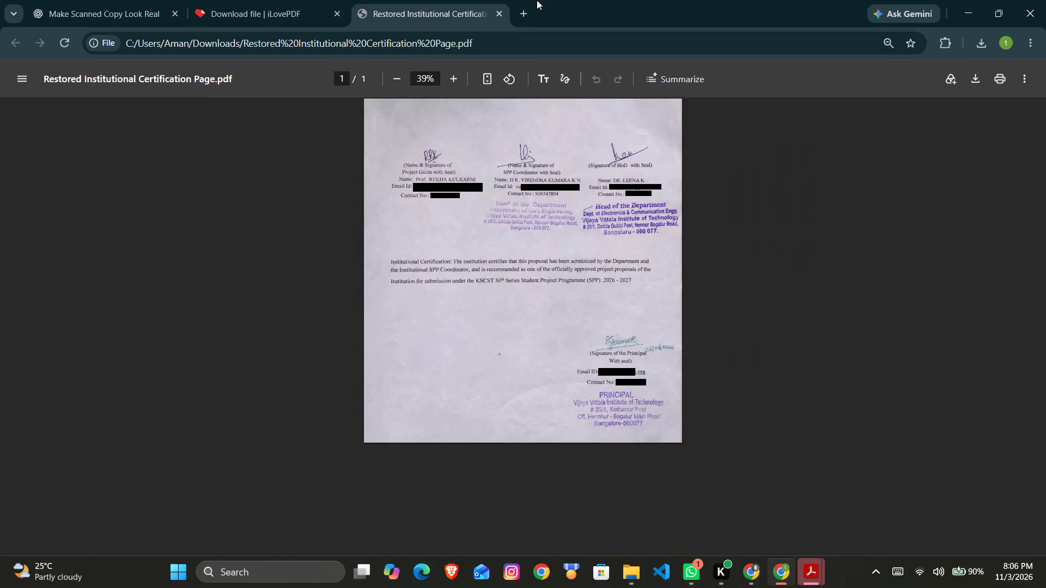
pyautogui.click(503, 10)
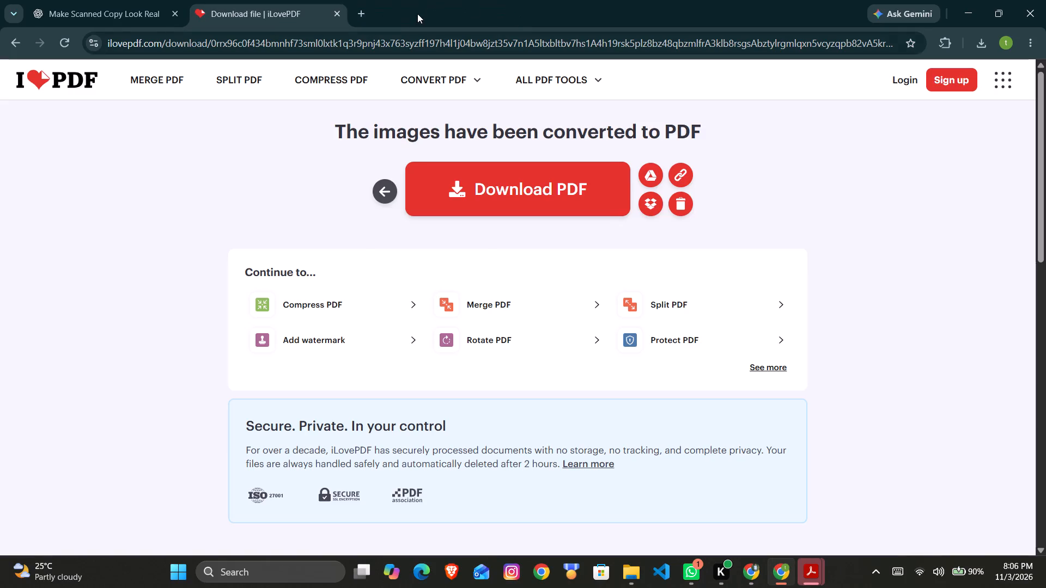
# Continue with the converted certification PDF to iLovePDF's Merge PDF tool.
pyautogui.click(455, 316)
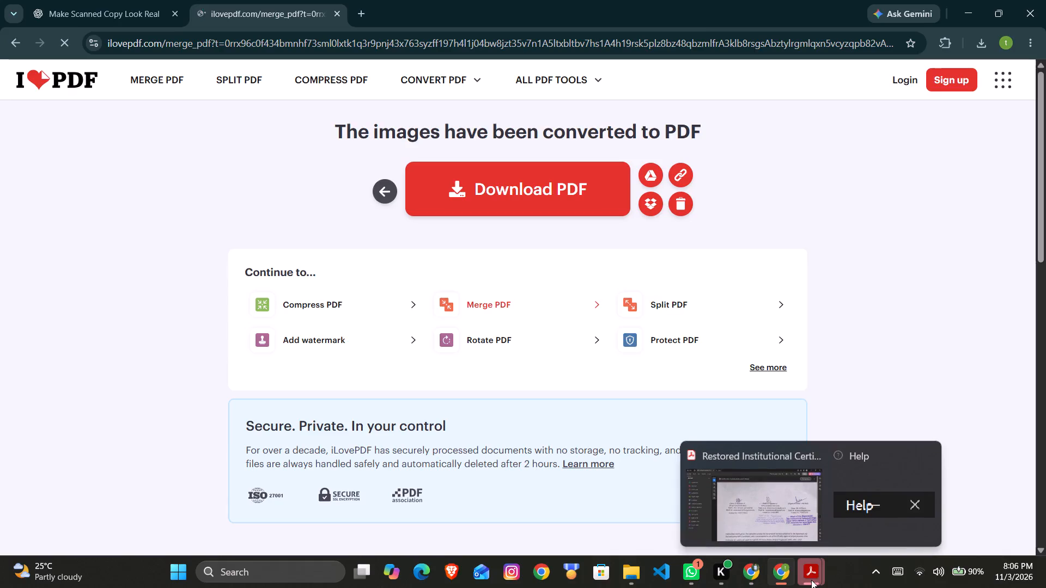
# Switch to Adobe Acrobat, cancel the Accessibility Setup Assistant, and close the certification PDF's window.
pyautogui.click(800, 537)
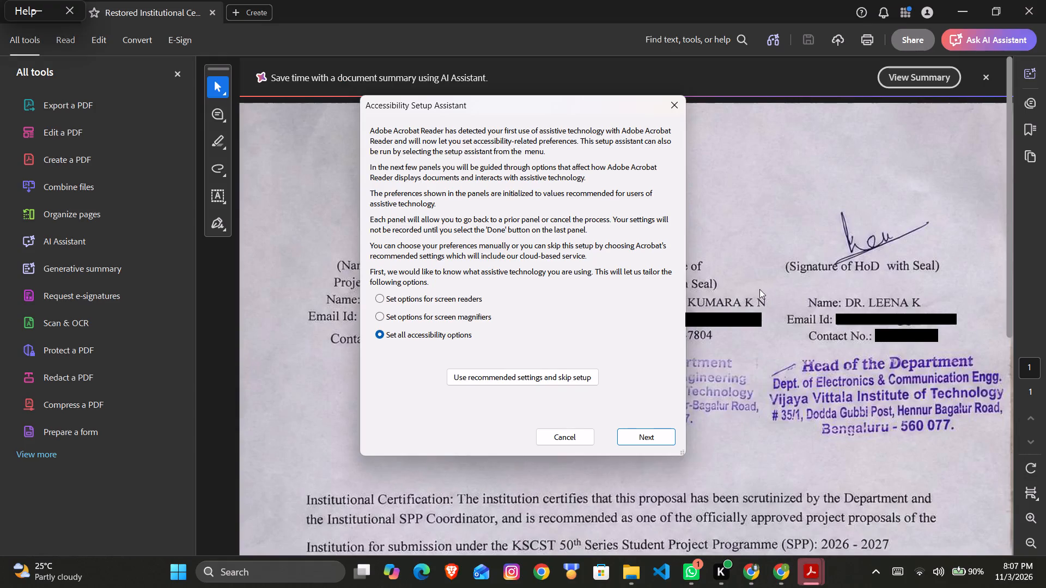
pyautogui.click(582, 443)
pyautogui.click(1045, 0)
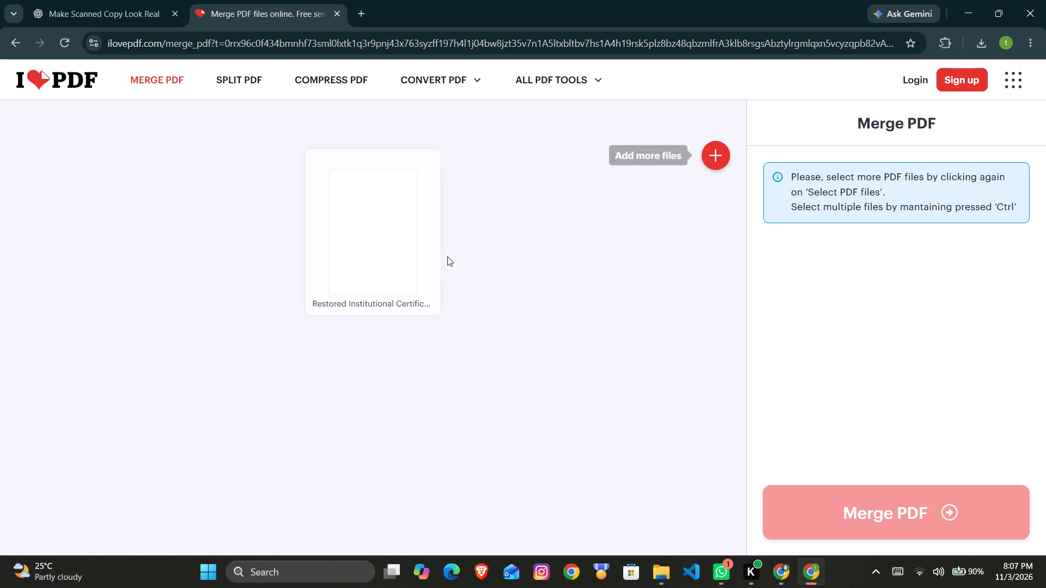
pyautogui.click(721, 162)
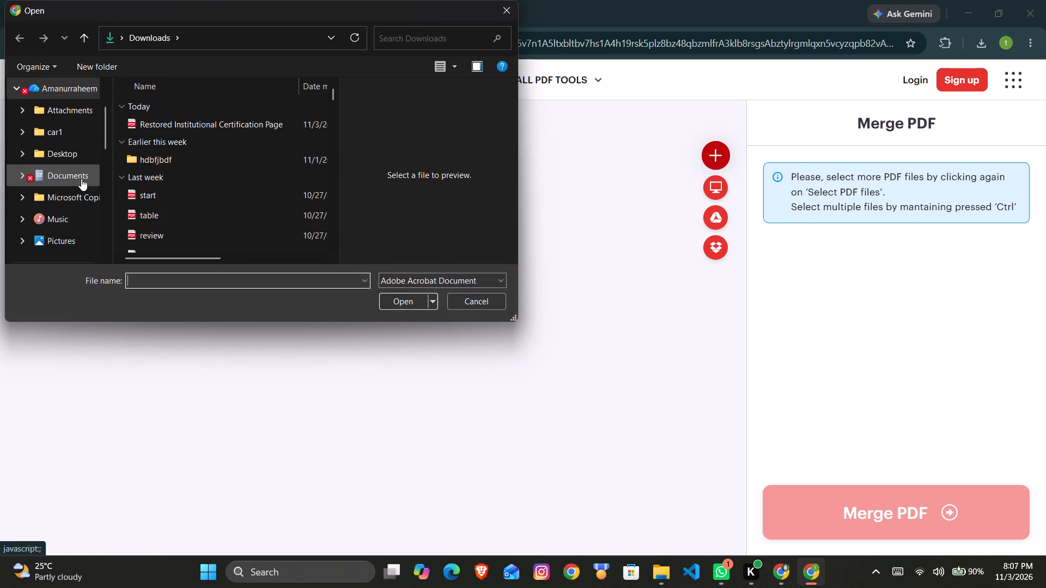
pyautogui.scroll(-1, 168, 184)
pyautogui.click(168, 184)
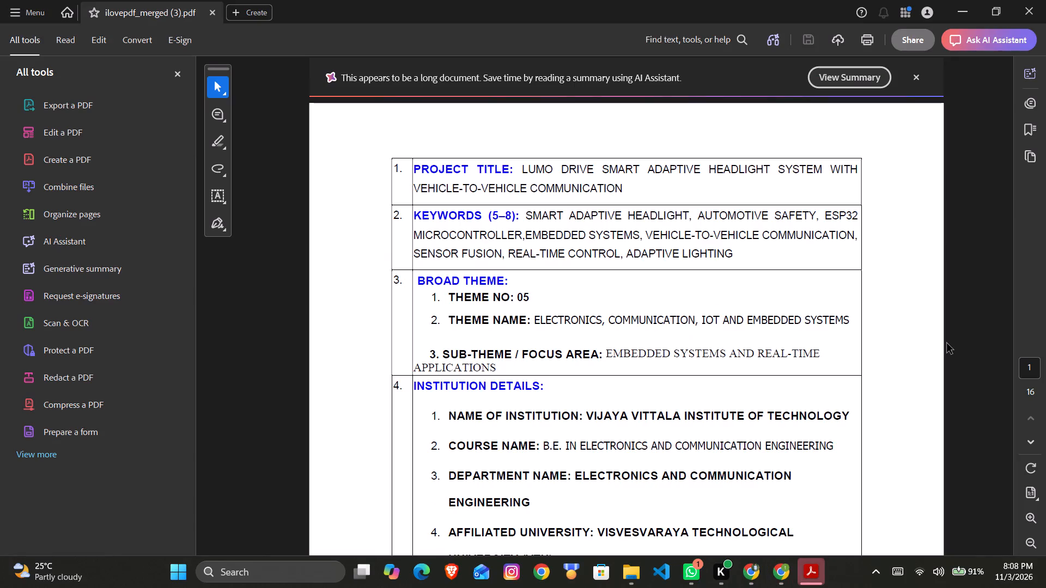
# Review the merged PDF in Adobe Acrobat through to the certification page at the end, and close it.
pyautogui.scroll(-20, 947, 344)
pyautogui.scroll(-20, 947, 344)
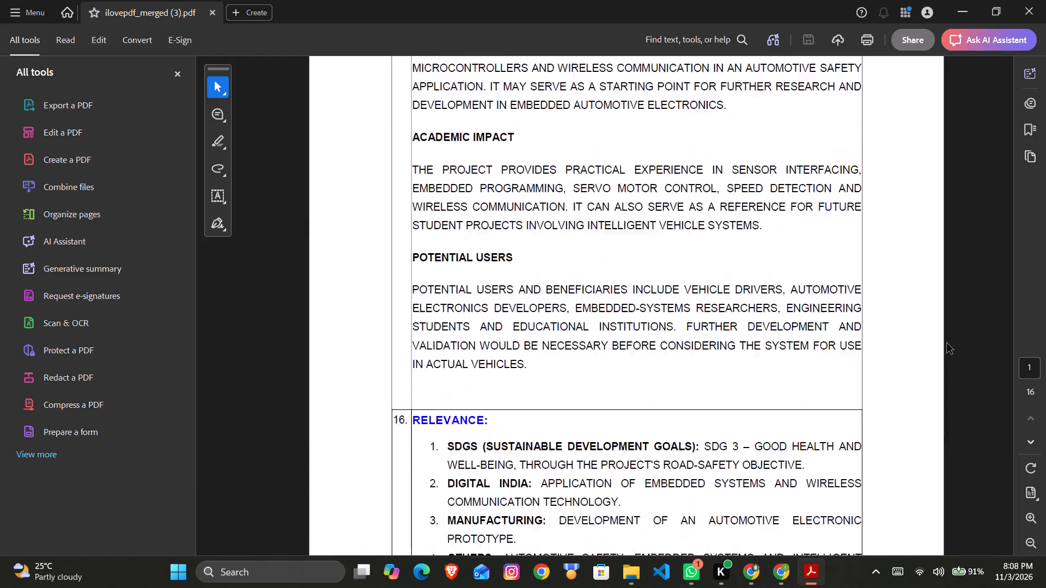
pyautogui.scroll(-15, 947, 344)
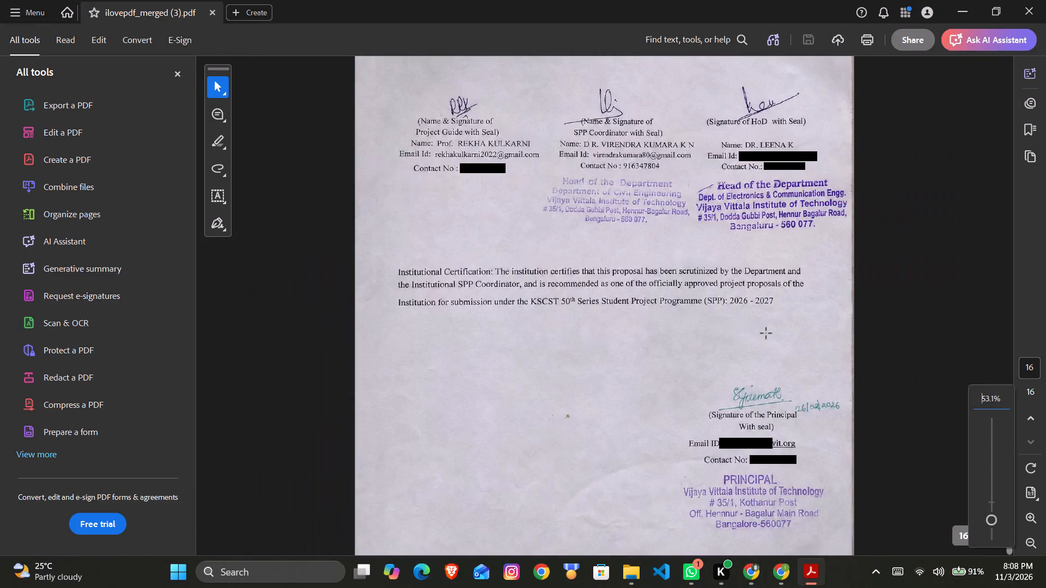
pyautogui.scroll(2, 767, 334)
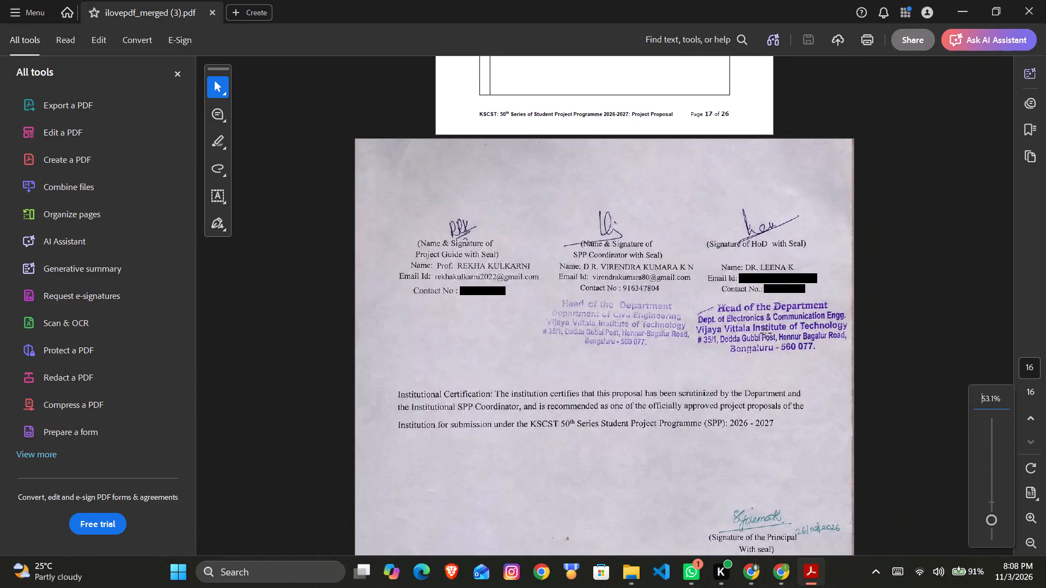
pyautogui.click(1045, 0)
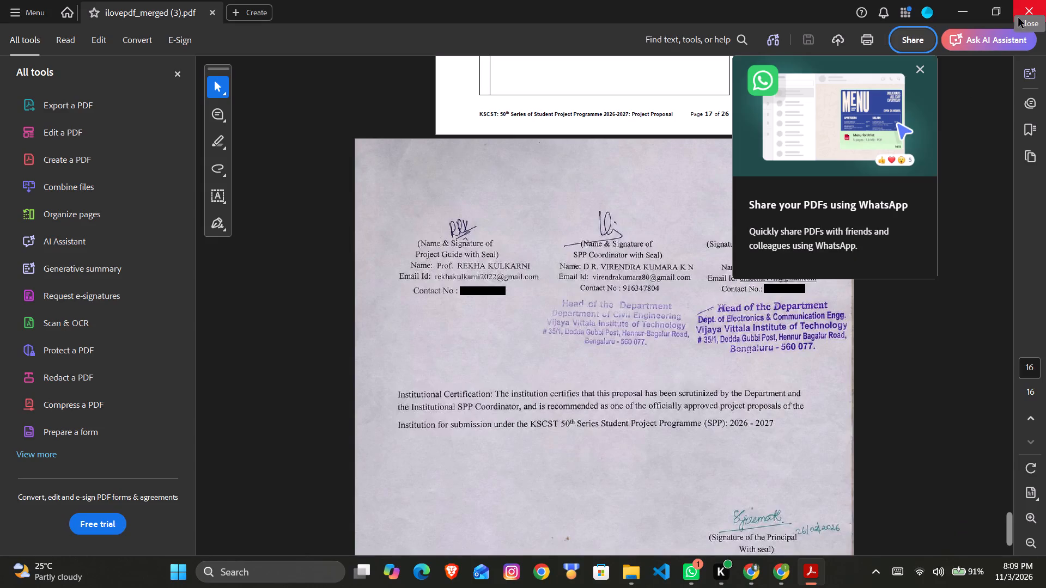
pyautogui.click(1030, 0)
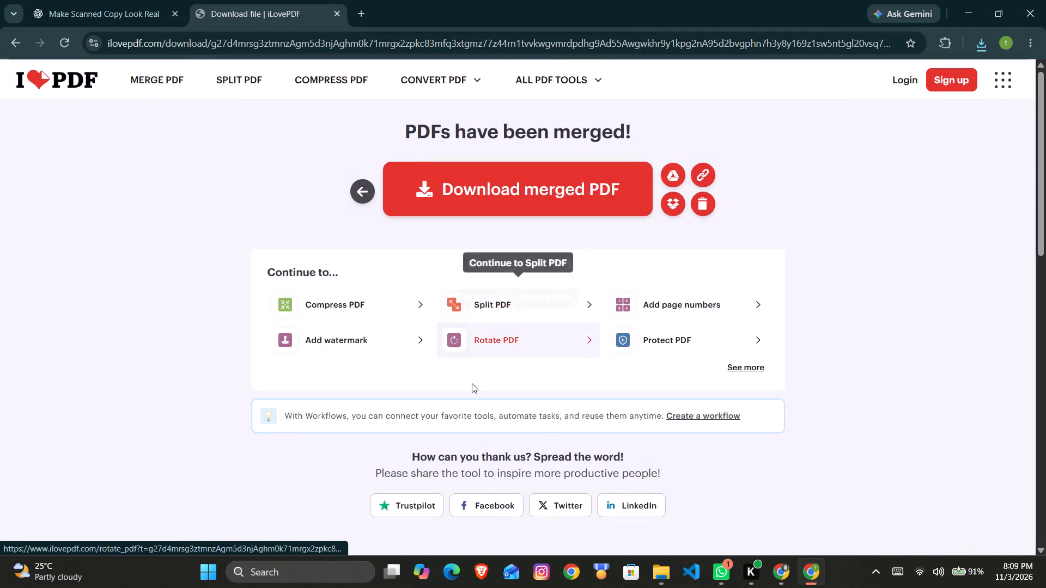
# In the Downloads folder in File Explorer, copy the file name of the original 01_LUMO_DRIVE_SMART_ADAPTIVE_HEADLIGHT_SYSTEM proposal PDF without changing it.
pyautogui.click(647, 567)
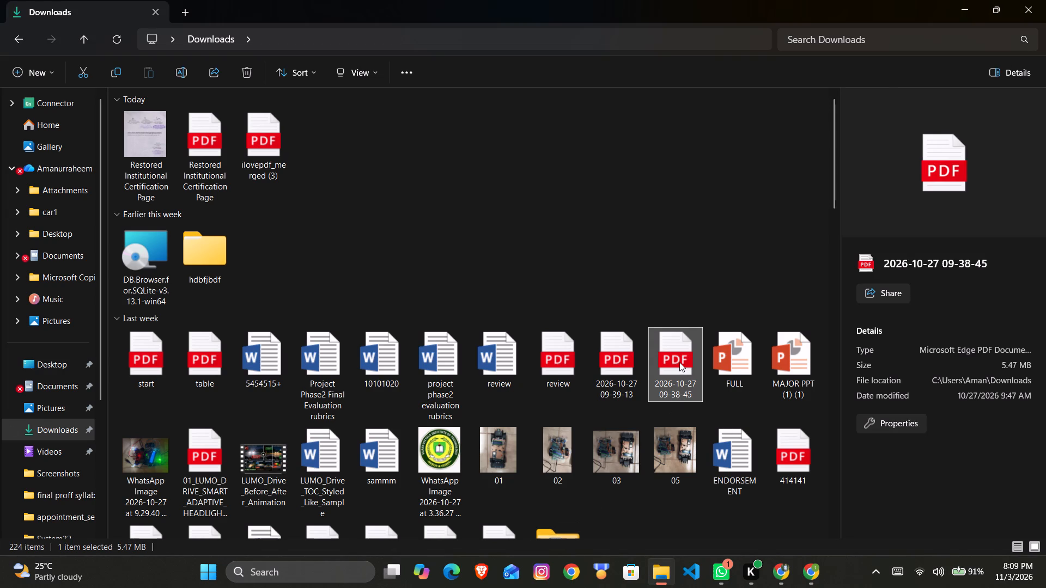
pyautogui.scroll(-1, 679, 362)
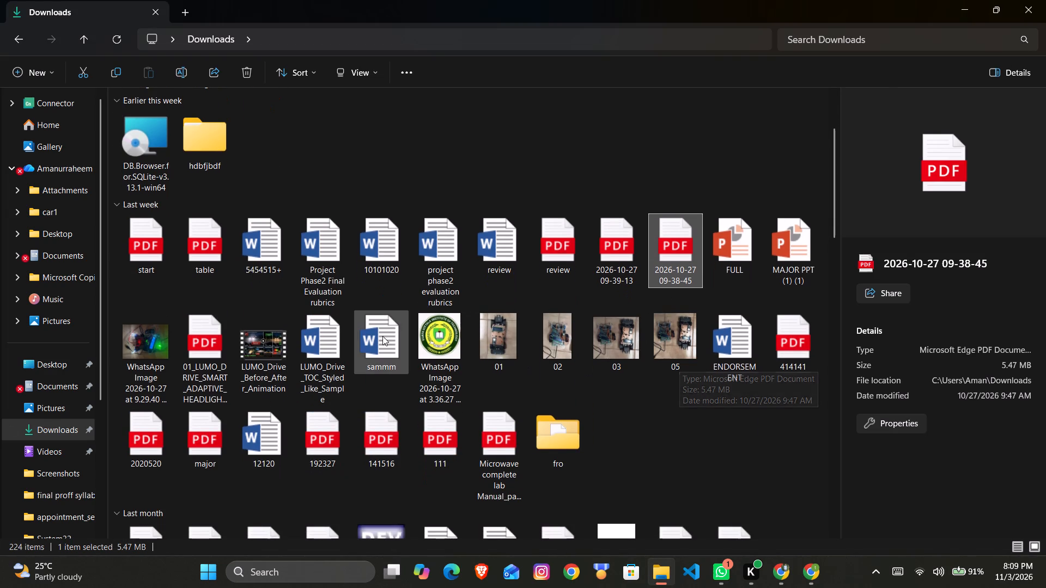
pyautogui.click(183, 352)
pyautogui.rightClick(207, 372)
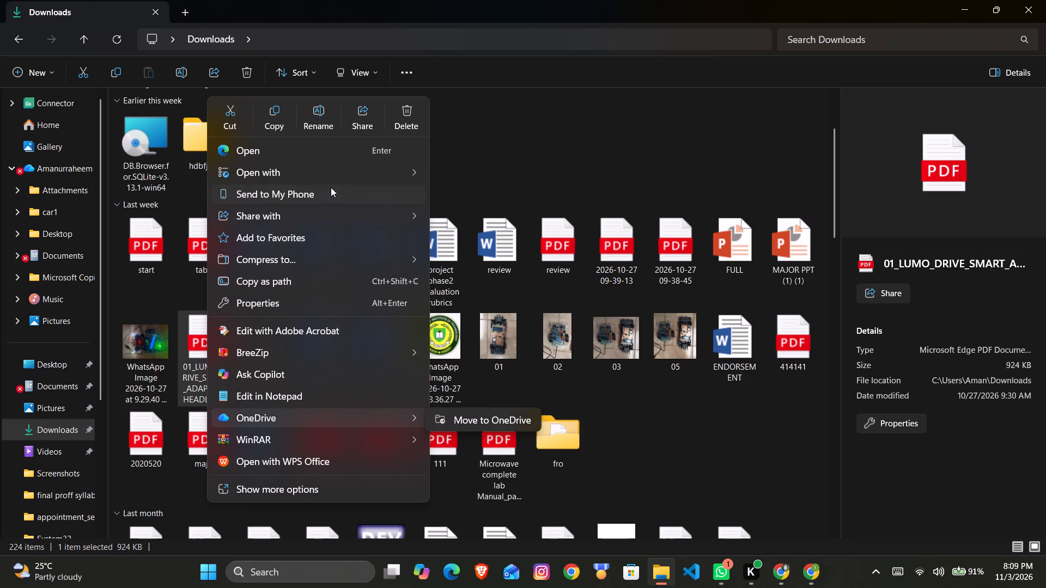
pyautogui.click(311, 123)
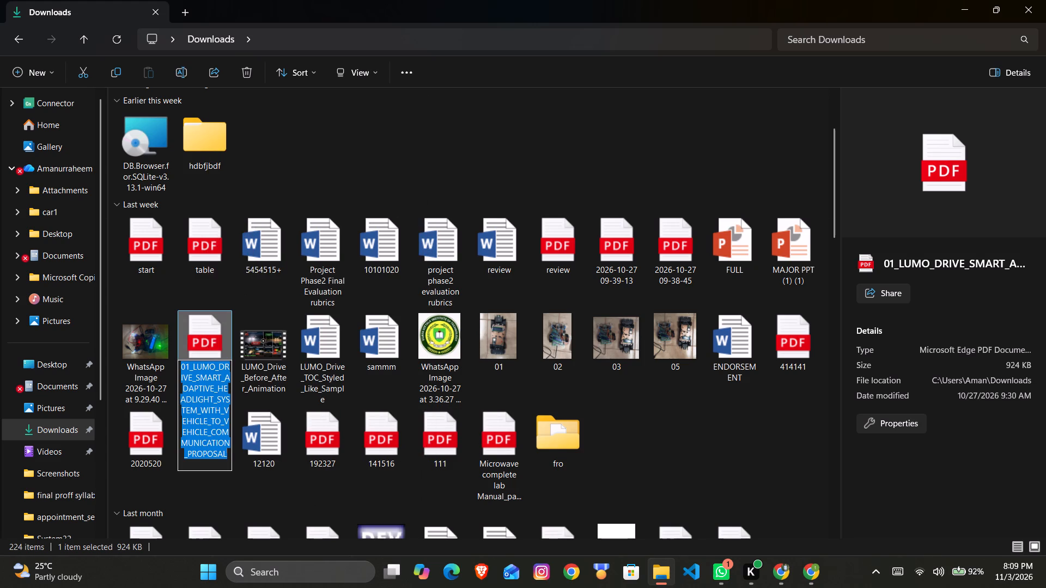
pyautogui.hotkey('ctrl', 'c')
pyautogui.click(178, 498)
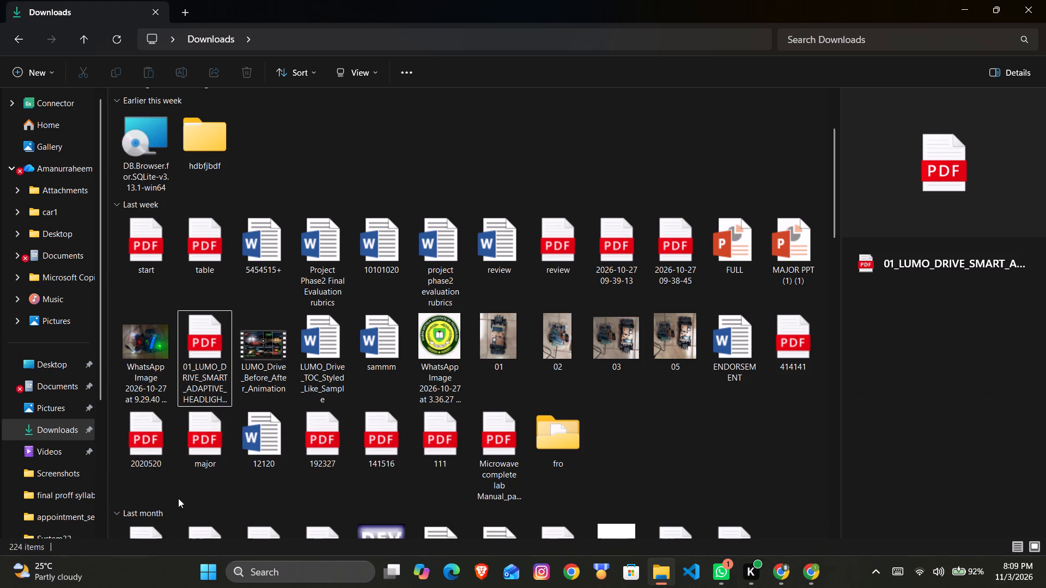
# Delete the original 01_LUMO_DRIVE_SMART_ADAPTIVE_HEADLIGHT_SYSTEM proposal PDF from the Downloads folder.
pyautogui.click(220, 393)
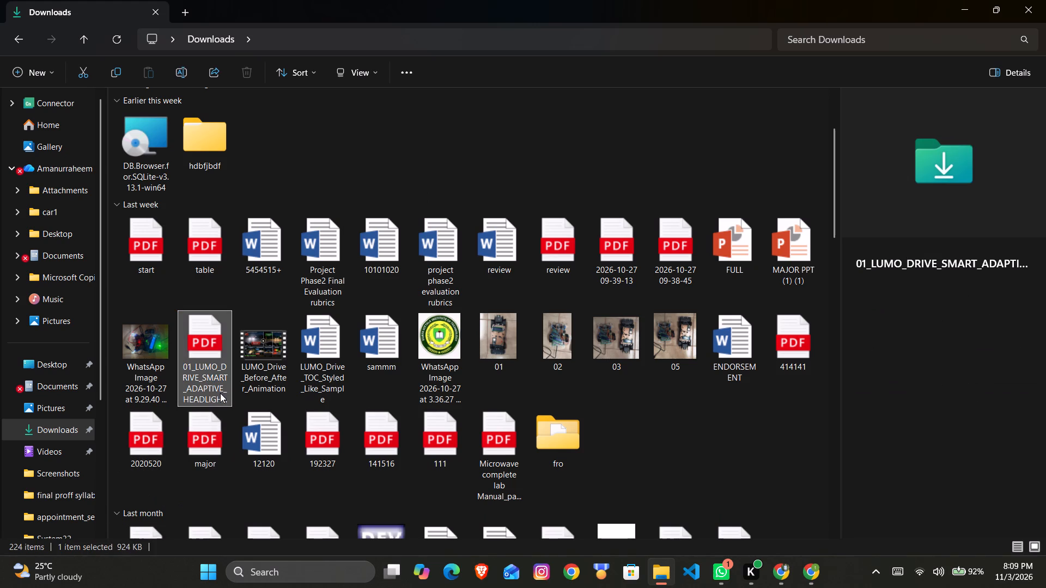
pyautogui.press('Insert')
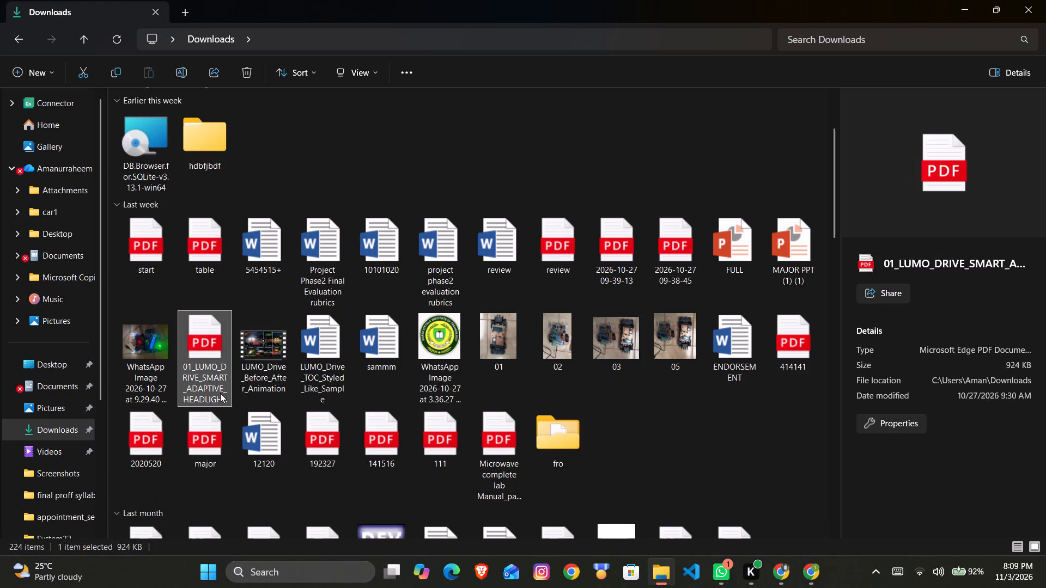
pyautogui.press('Delete')
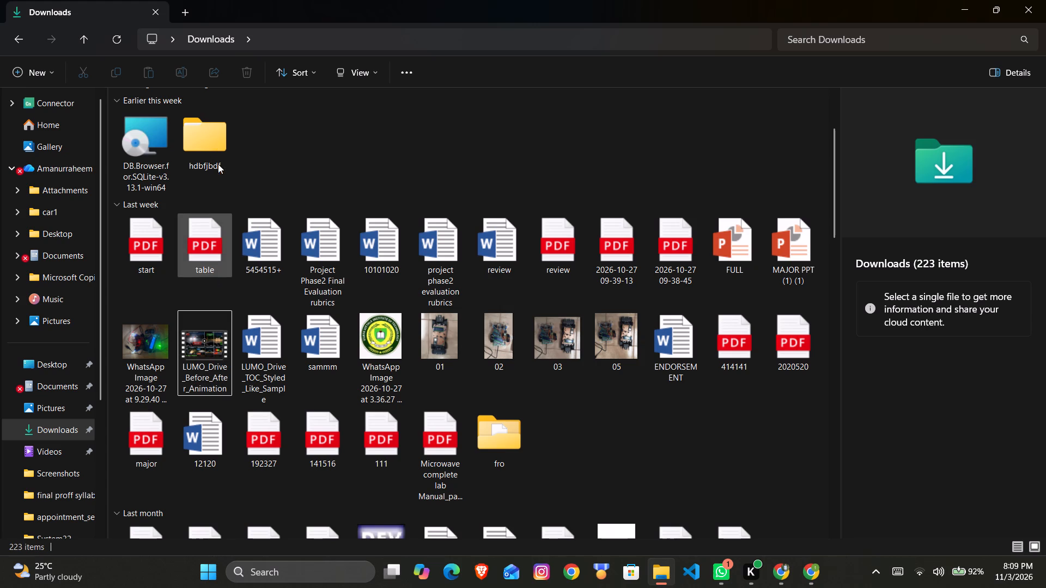
# Rename the merged PDF ilovepdf_merged (3) in Downloads with the copied 01_LUMO_DRIVE_SMART_ADAPTIVE_HEADLIGHT_SYSTEM proposal file name.
pyautogui.doubleClick(38, 427)
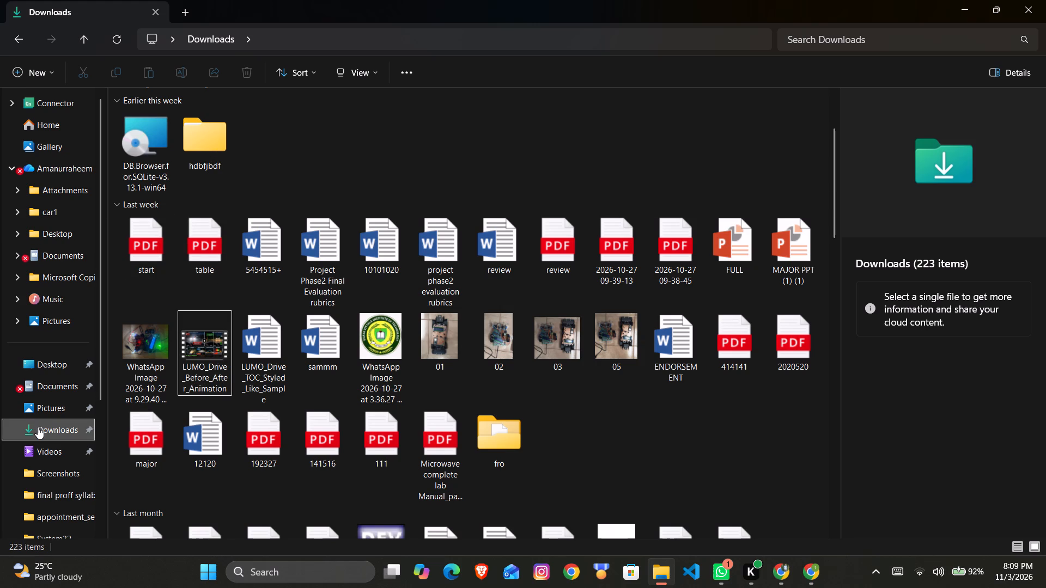
pyautogui.click(166, 133)
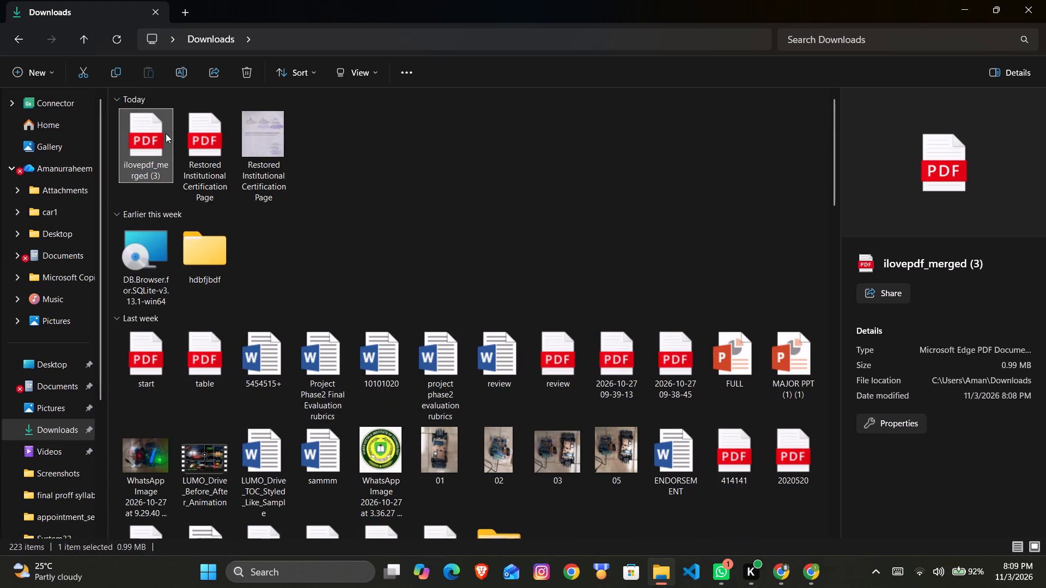
pyautogui.rightClick(166, 133)
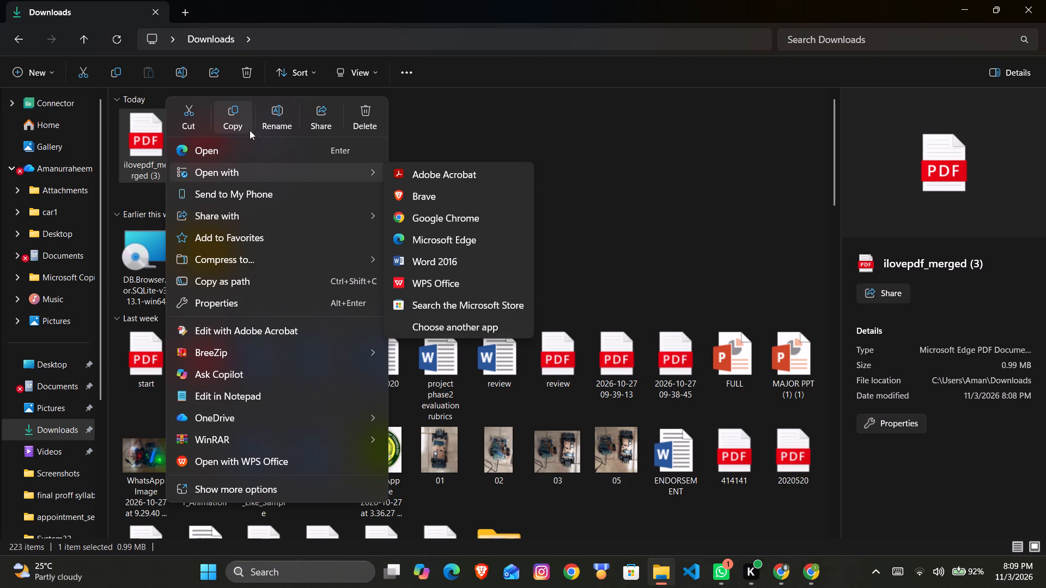
pyautogui.click(266, 122)
pyautogui.hotkey('ctrl', 'v')
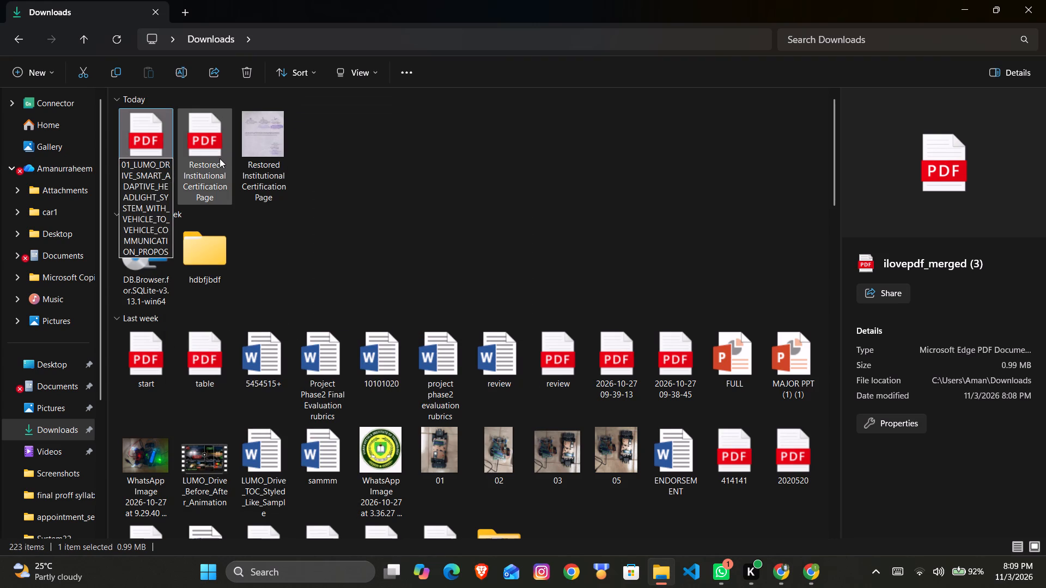
pyautogui.click(403, 209)
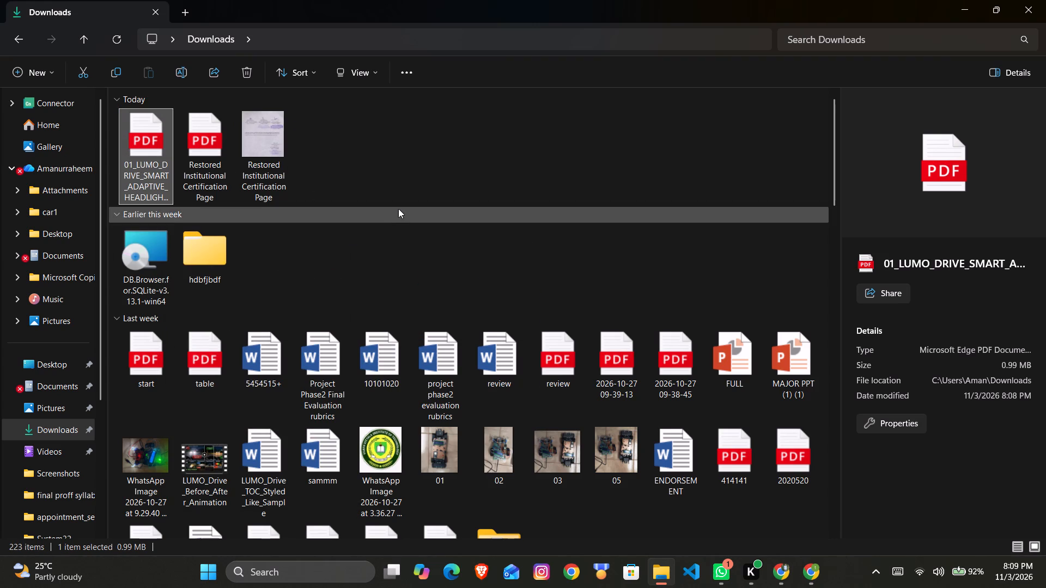
# Delete both Restored Institutional Certification Page files, the PDF and the image, from the Downloads folder.
pyautogui.click(296, 163)
pyautogui.moveTo(315, 160); pyautogui.dragTo(292, 160)
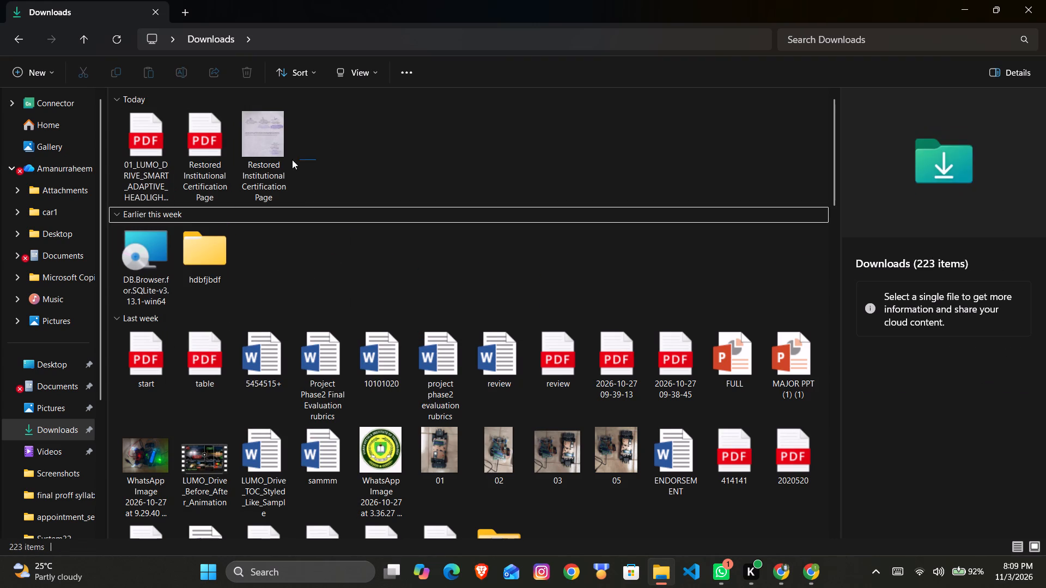
pyautogui.moveTo(292, 160); pyautogui.dragTo(217, 158)
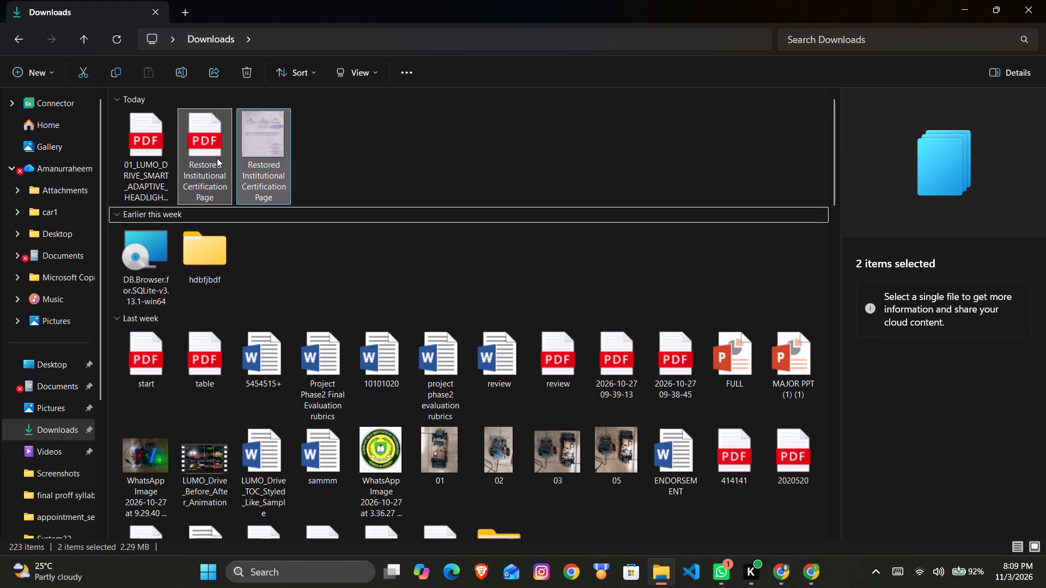
pyautogui.press('Delete')
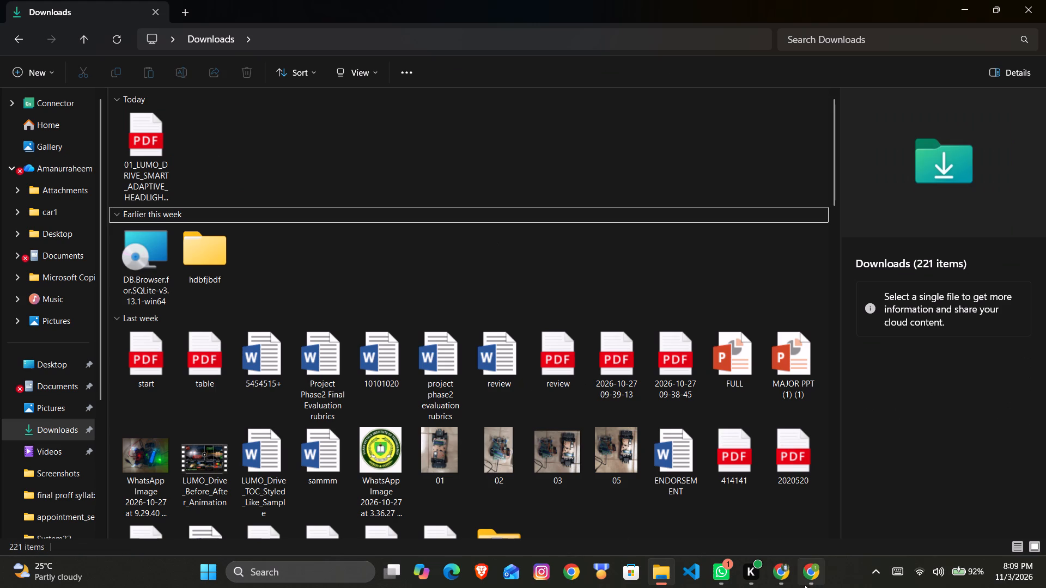
# Switch to the student projects Google Form in Chrome and remove the 01_LUMO_DRIVE file uploaded under Project Proposal.
pyautogui.click(792, 583)
pyautogui.click(136, 0)
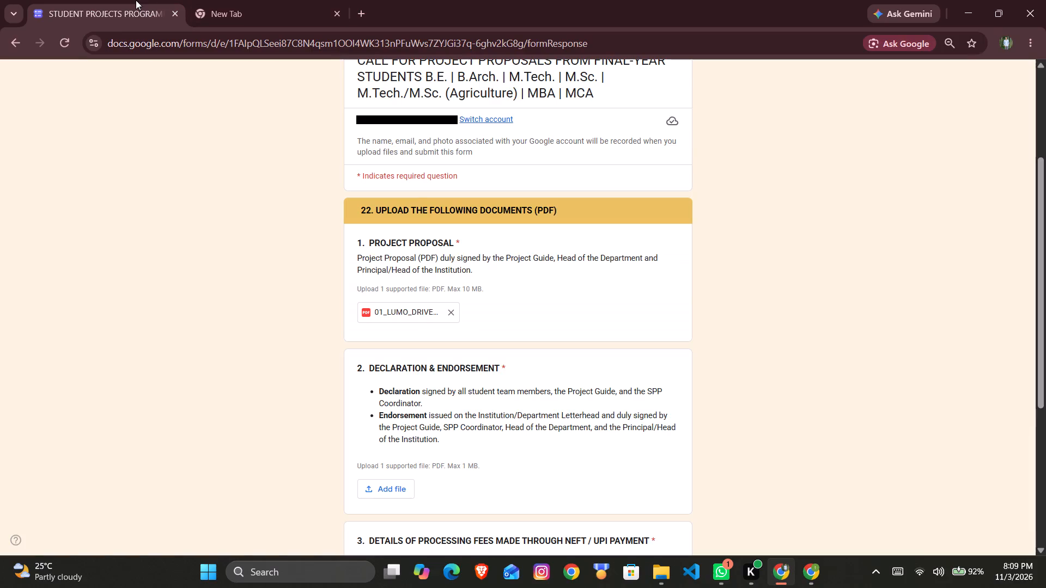
pyautogui.click(449, 315)
# Open the file upload dialog for the Project Proposal question to add a replacement PDF.
pyautogui.click(403, 322)
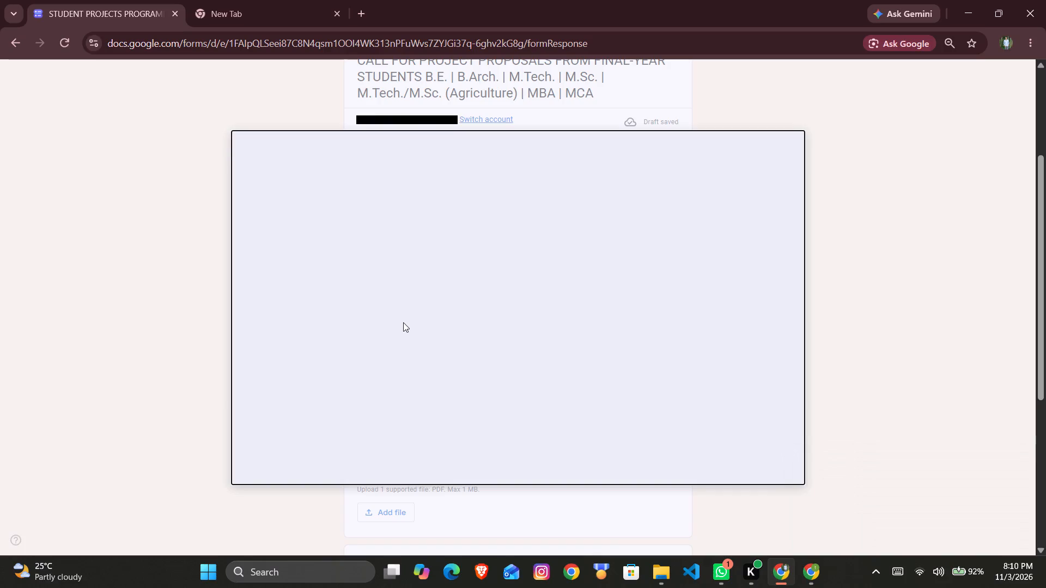
pyautogui.click(235, 2)
pyautogui.click(156, 0)
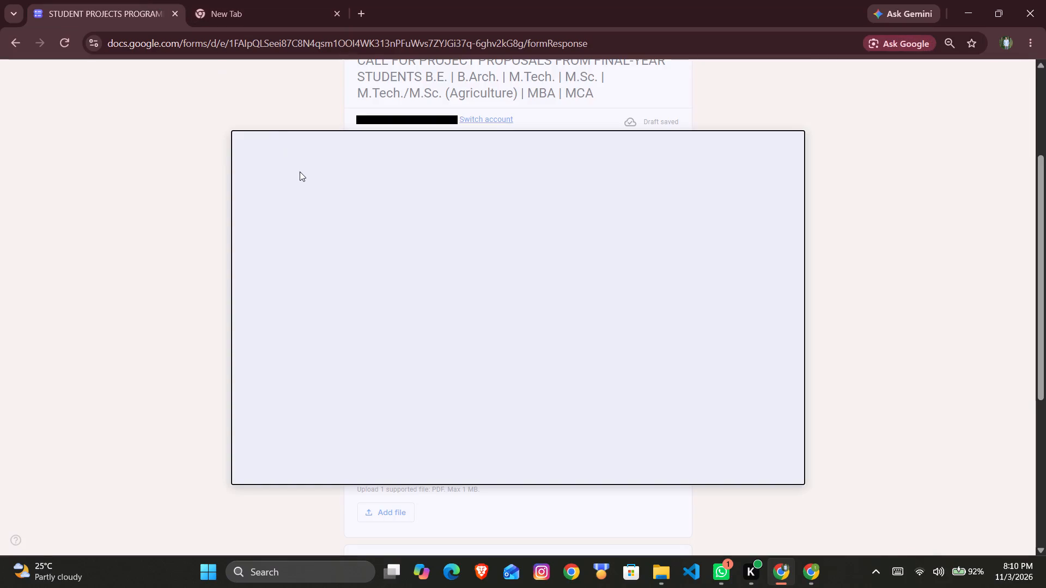
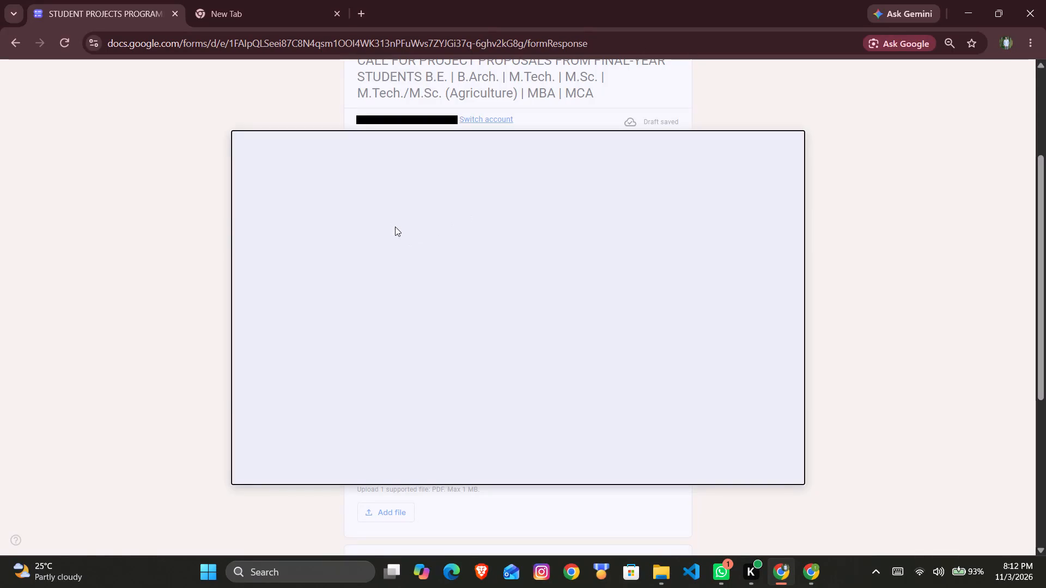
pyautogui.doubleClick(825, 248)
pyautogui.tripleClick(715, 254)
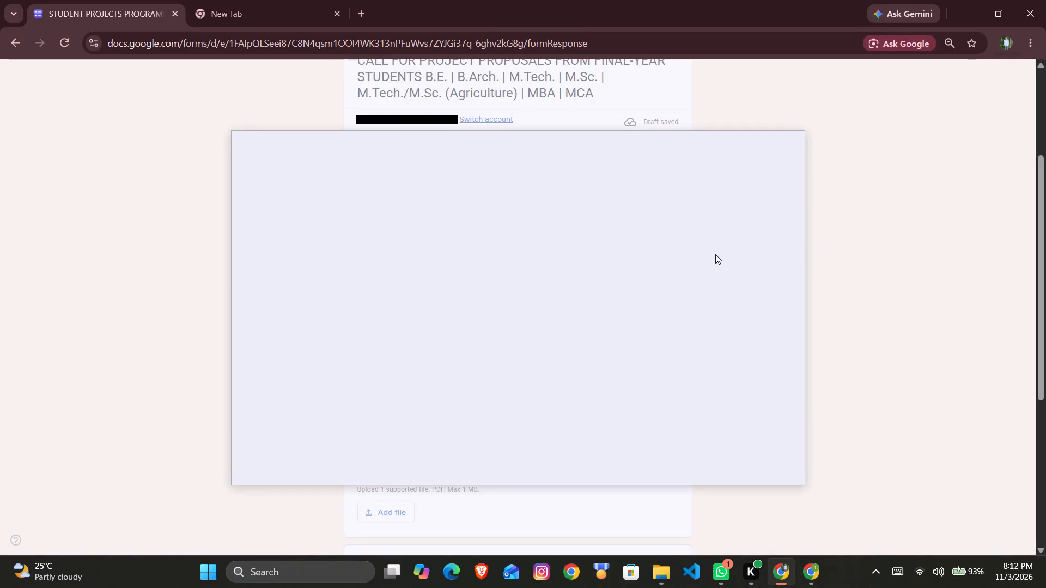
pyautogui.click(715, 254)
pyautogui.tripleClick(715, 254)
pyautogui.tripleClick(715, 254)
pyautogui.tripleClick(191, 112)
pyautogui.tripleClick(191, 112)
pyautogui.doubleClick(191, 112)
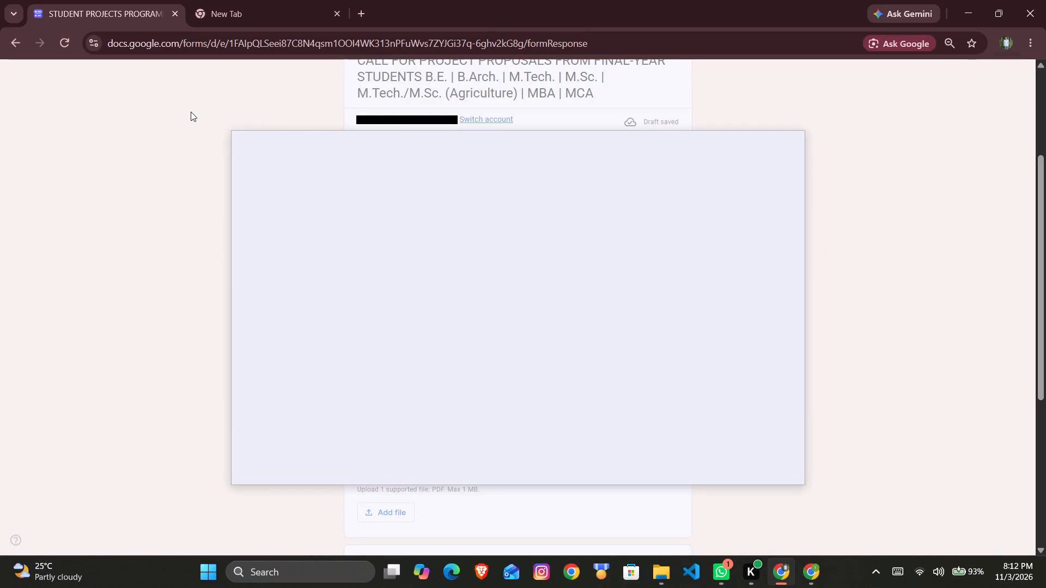
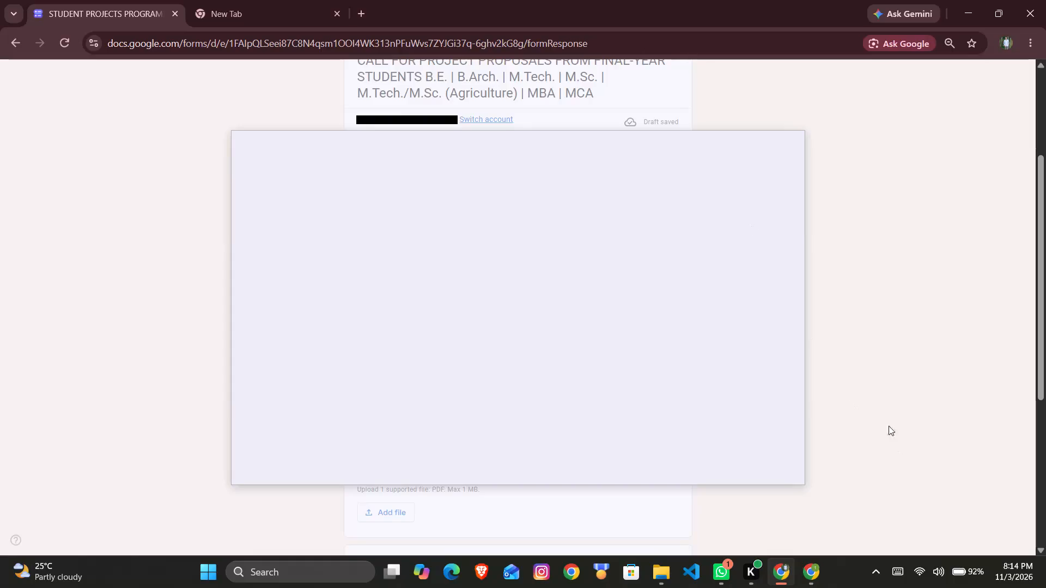
# Connect the computer to the Excitel_Minority Boys Hostel_5G Wi-Fi network, keeping automatic connection enabled.
pyautogui.click(934, 586)
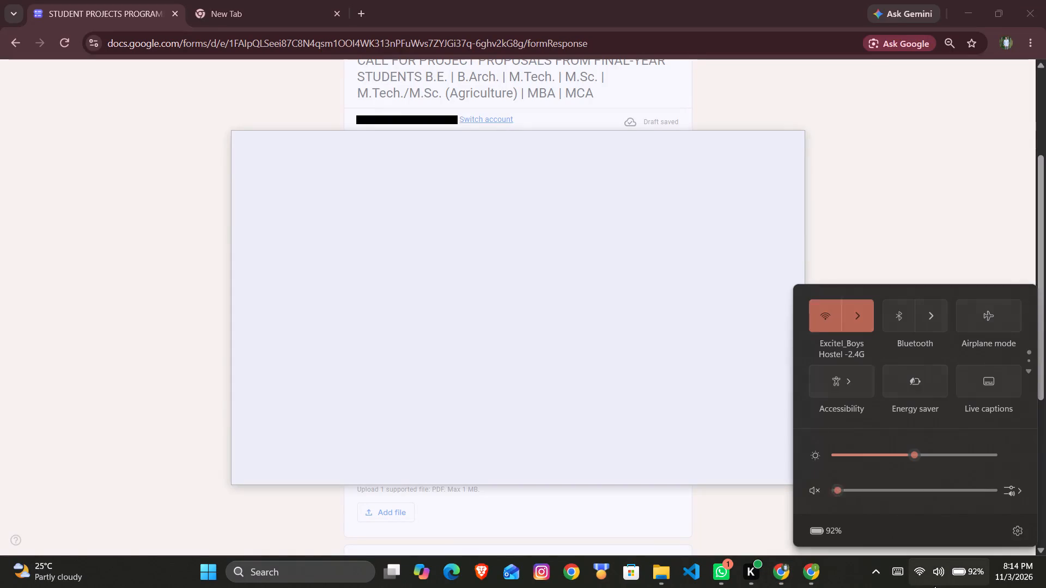
pyautogui.click(863, 313)
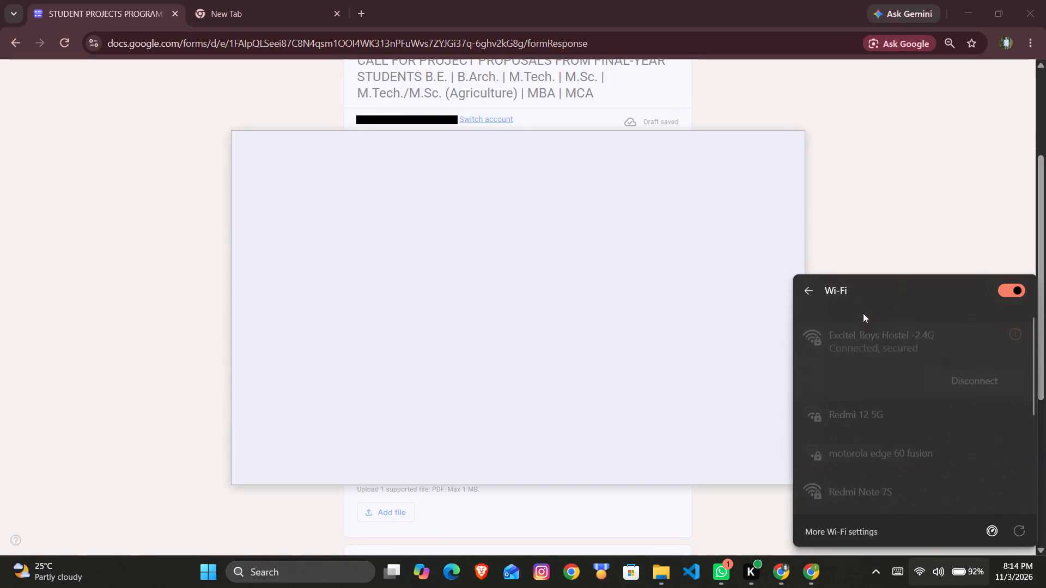
pyautogui.hscroll(1, 881, 401)
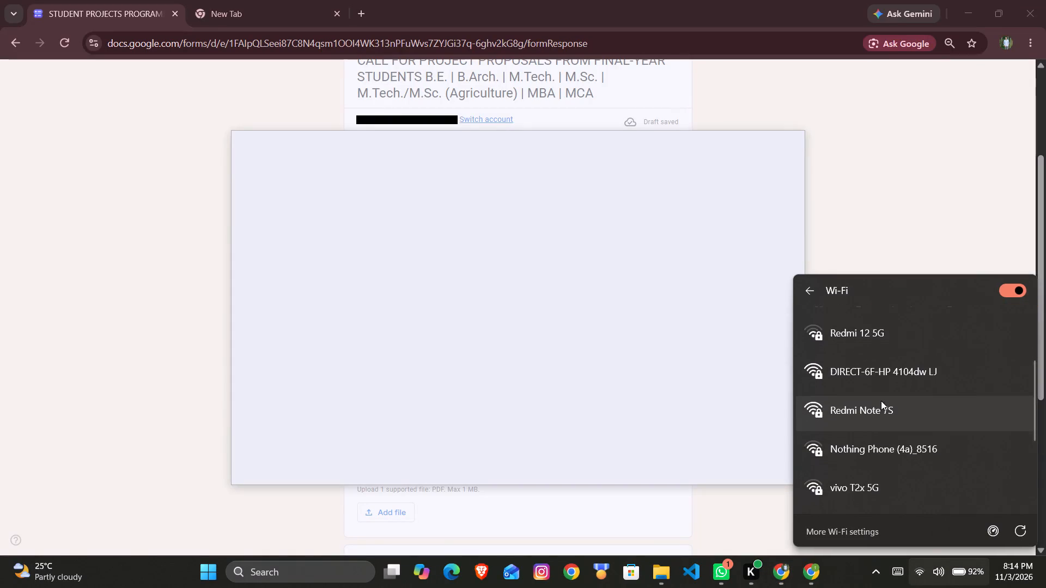
pyautogui.hscroll(1, 881, 401)
pyautogui.click(884, 404)
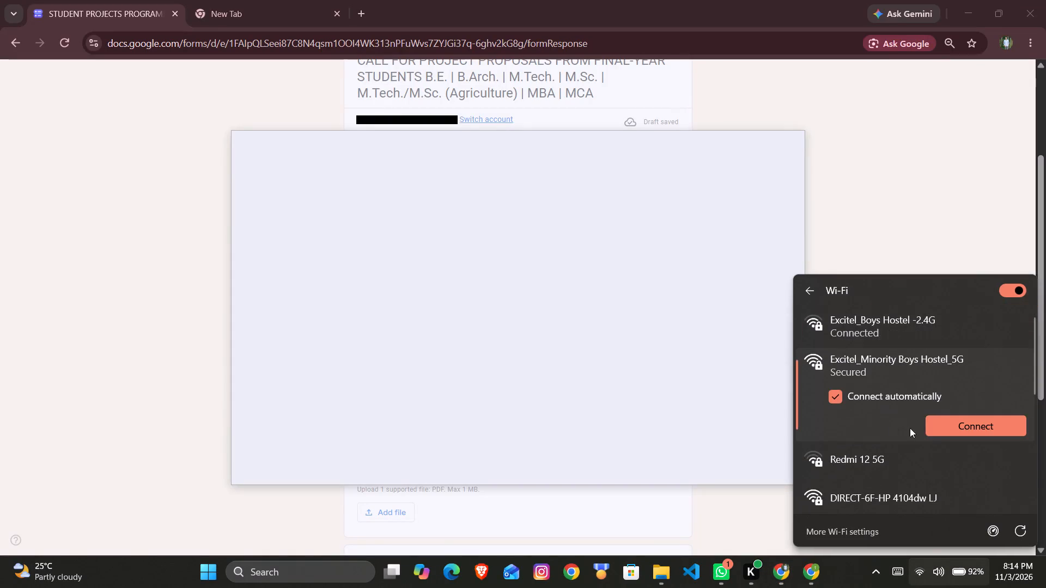
pyautogui.click(933, 428)
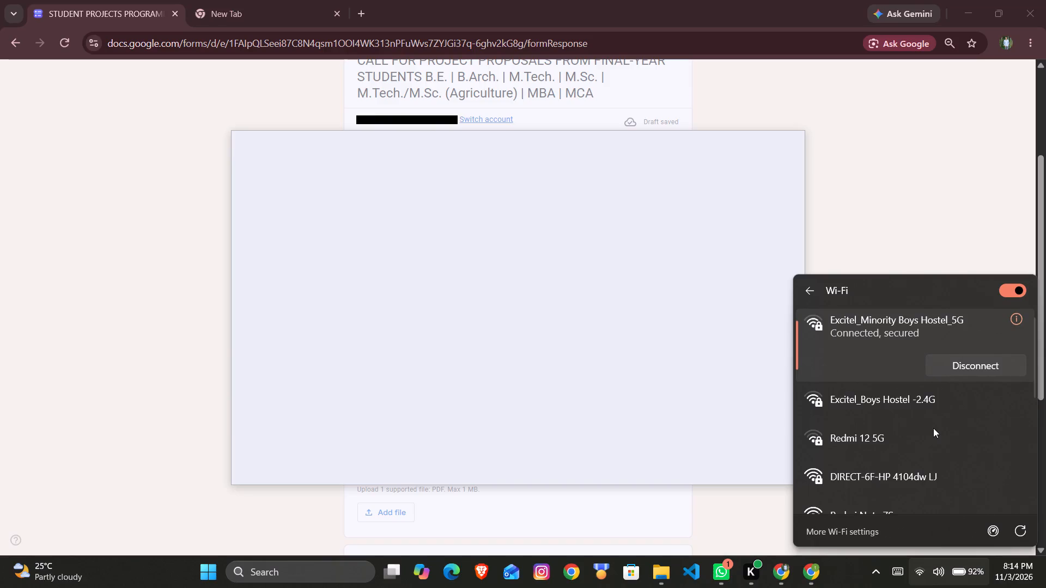
pyautogui.click(876, 179)
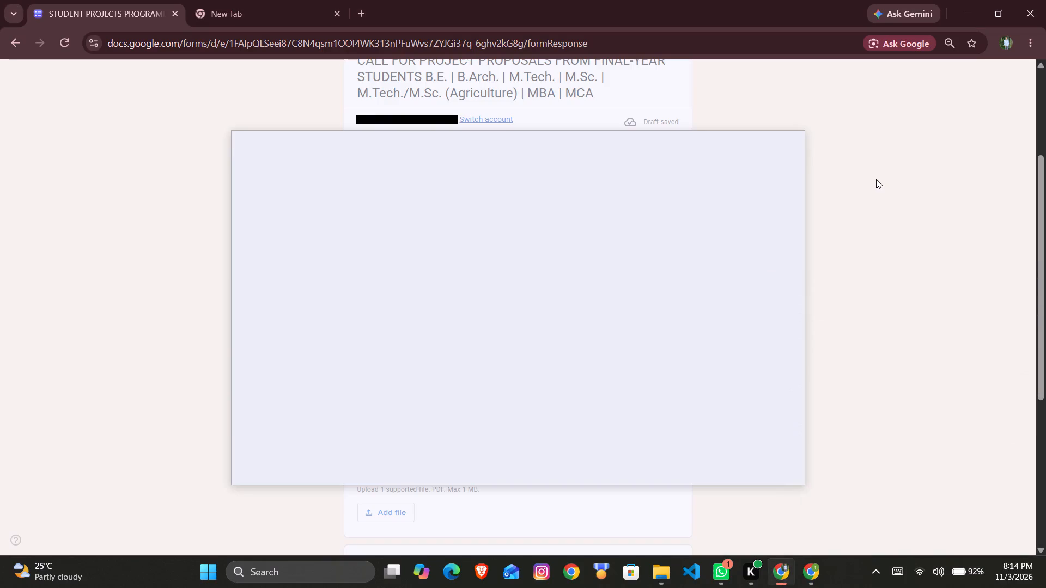
# Reload the student projects form and advance through its already filled pages to the Institution Details section.
pyautogui.click(72, 41)
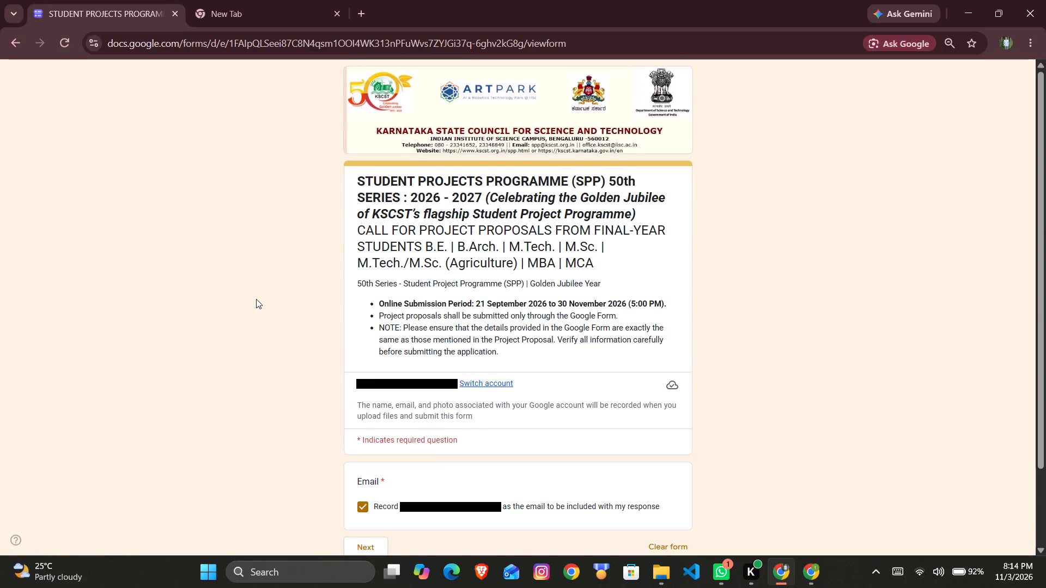
pyautogui.scroll(-3, 256, 299)
pyautogui.click(370, 449)
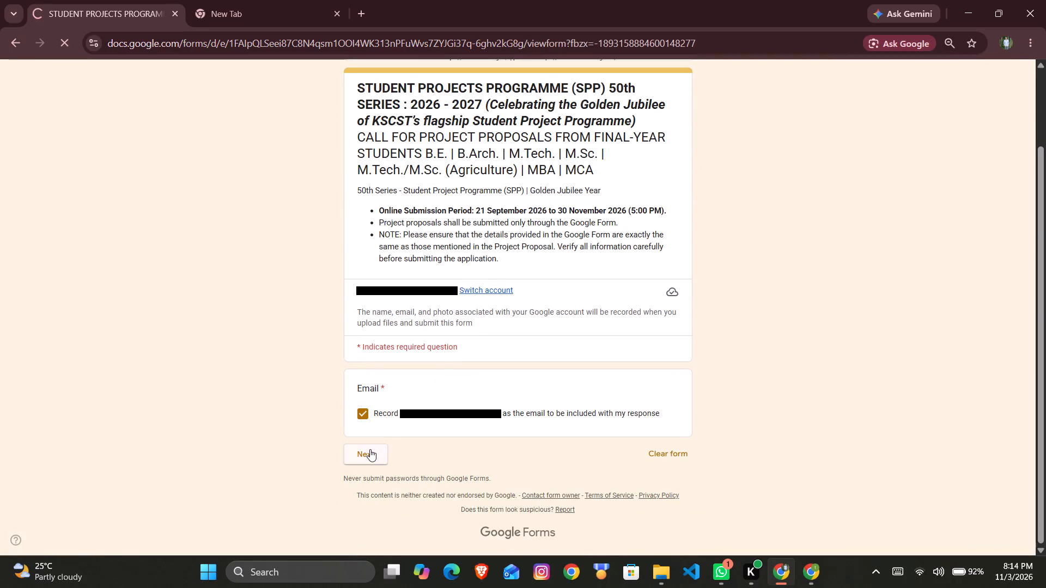
pyautogui.click(422, 484)
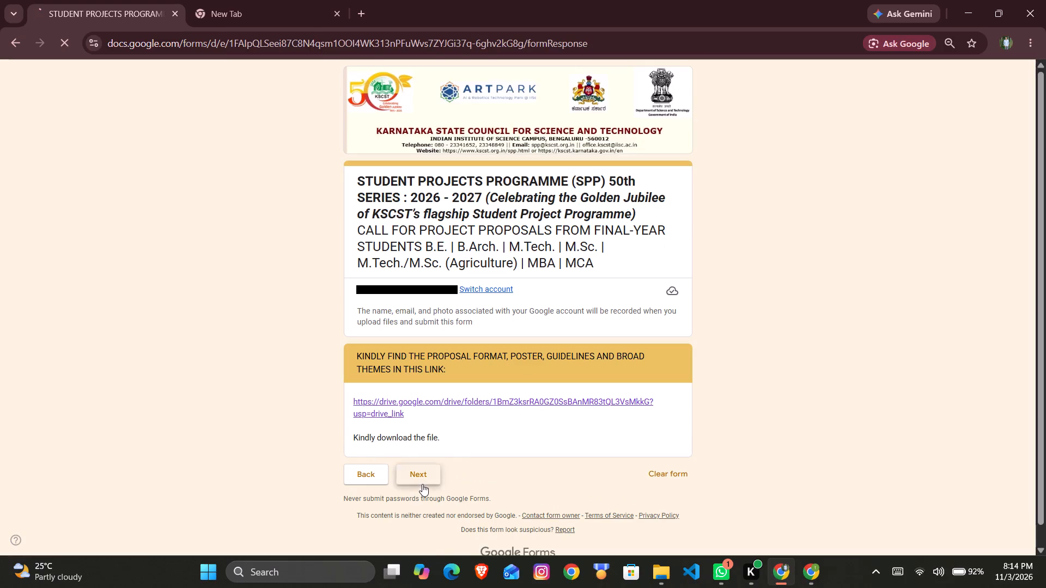
pyautogui.scroll(-9, 422, 483)
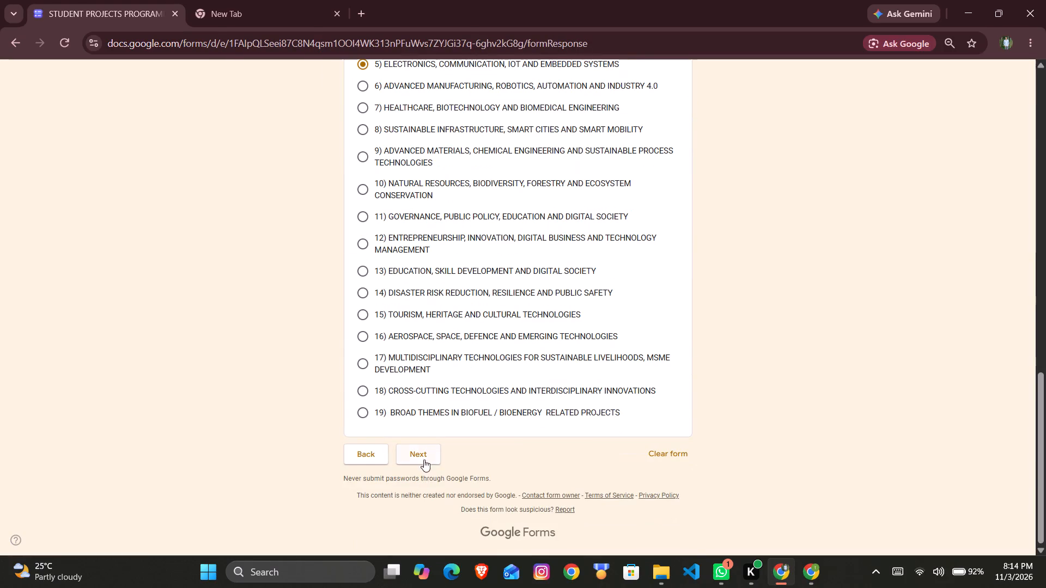
pyautogui.click(422, 458)
pyautogui.scroll(-13, 422, 458)
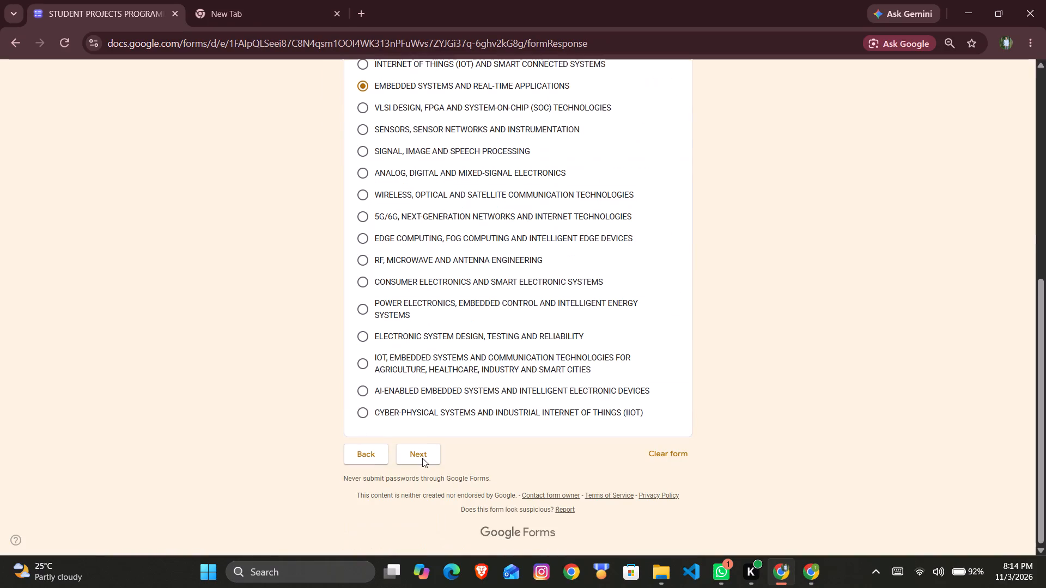
pyautogui.click(419, 451)
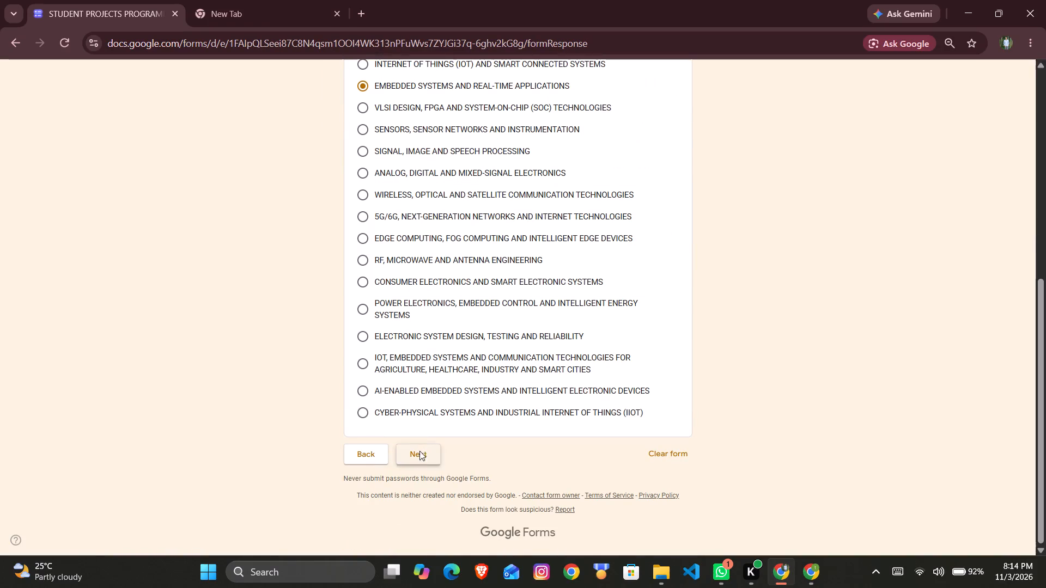
pyautogui.scroll(-14, 419, 451)
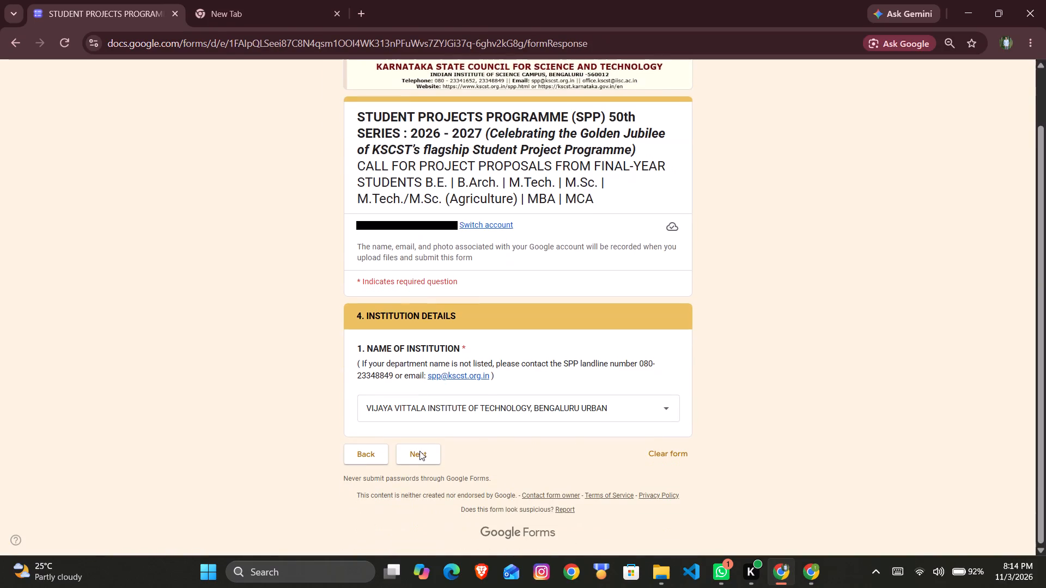
# Advance through the already filled form pages from Institution Details to the Student Team Details section.
pyautogui.click(419, 458)
pyautogui.scroll(-11, 419, 458)
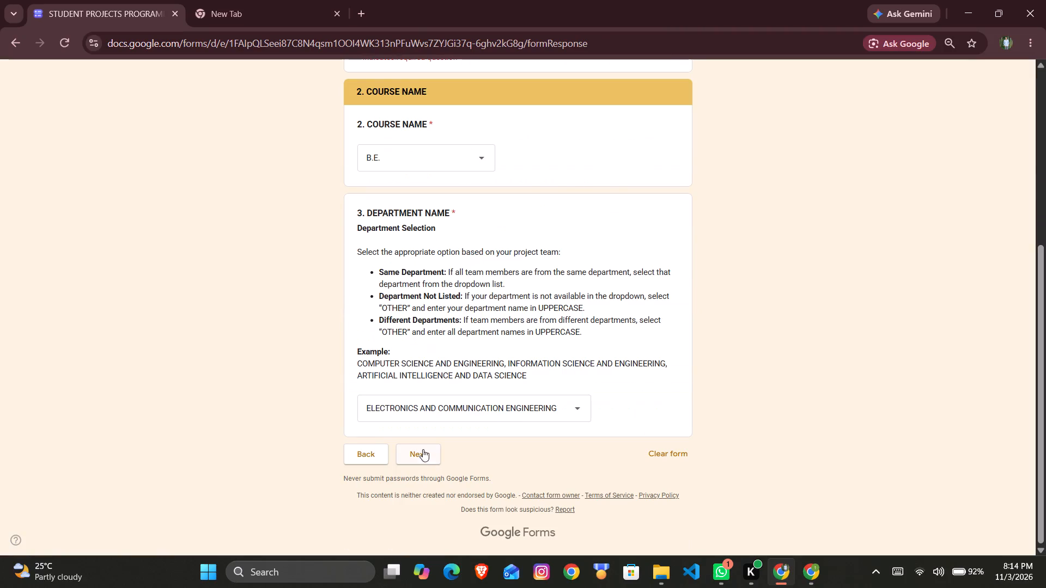
pyautogui.click(423, 448)
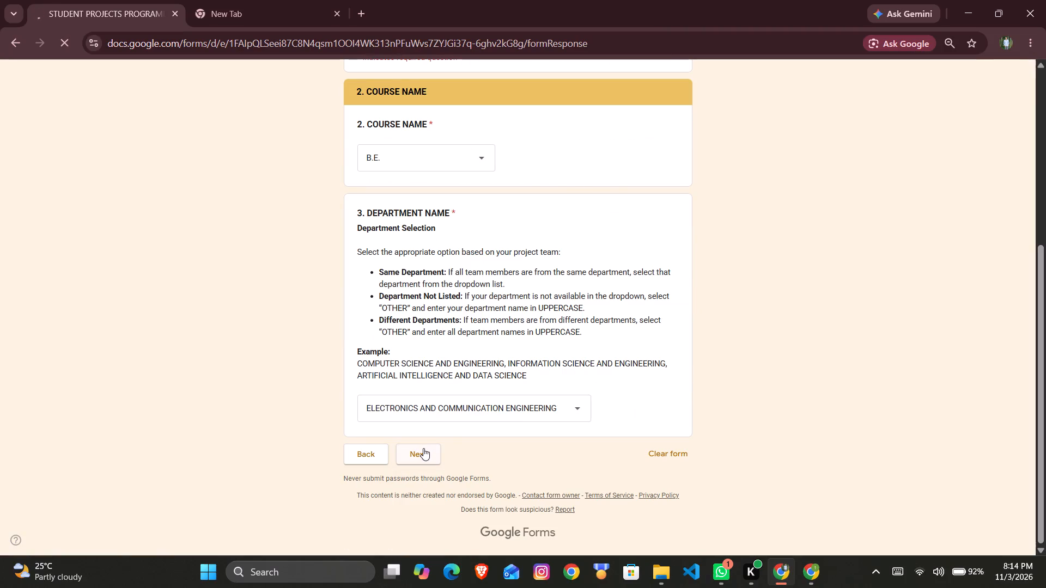
pyautogui.scroll(-15, 423, 448)
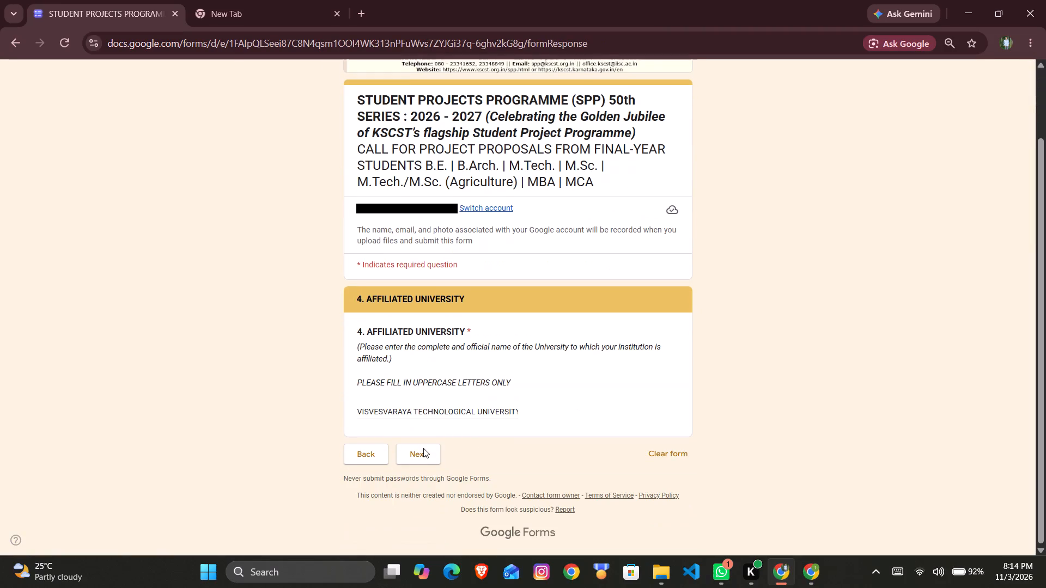
pyautogui.click(421, 459)
pyautogui.scroll(-5, 421, 459)
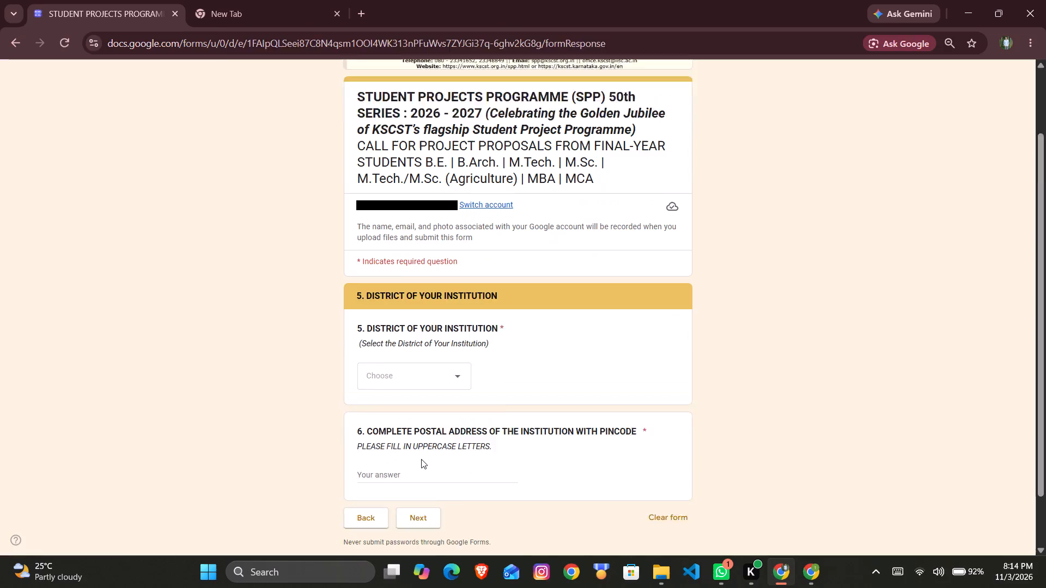
pyautogui.scroll(-5, 421, 459)
pyautogui.click(421, 452)
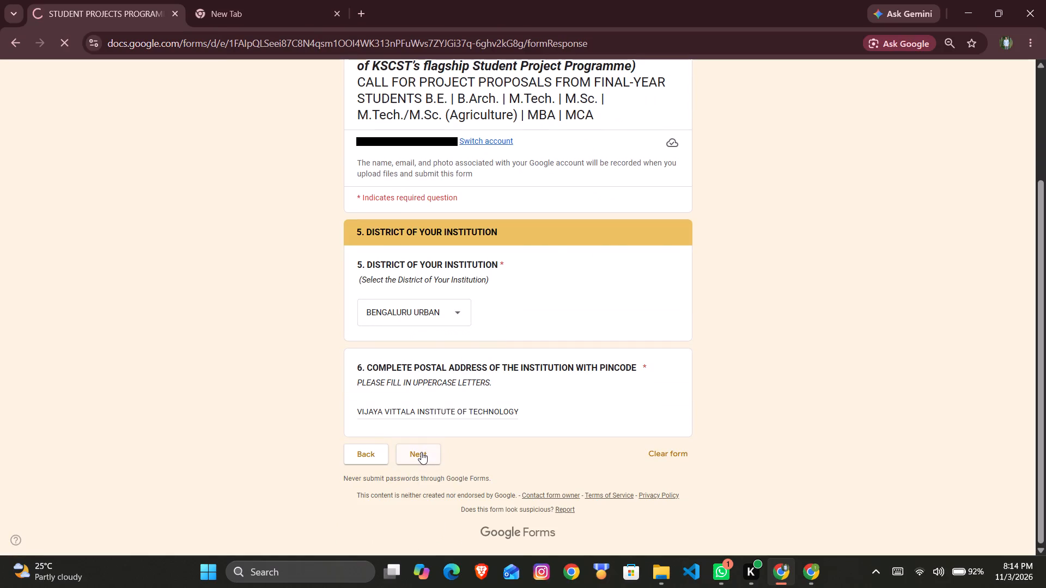
pyautogui.scroll(-12, 421, 452)
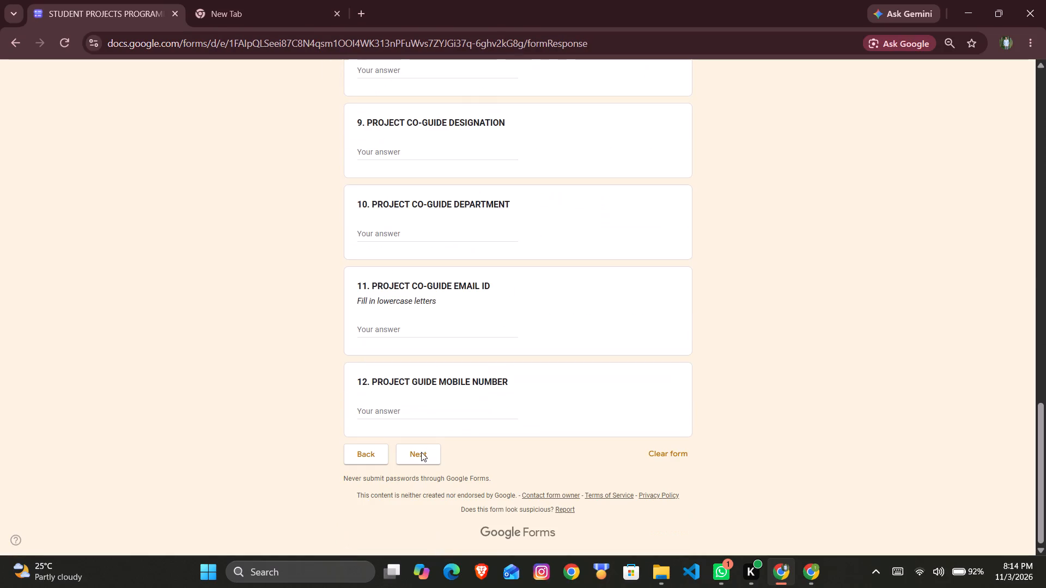
pyautogui.click(422, 458)
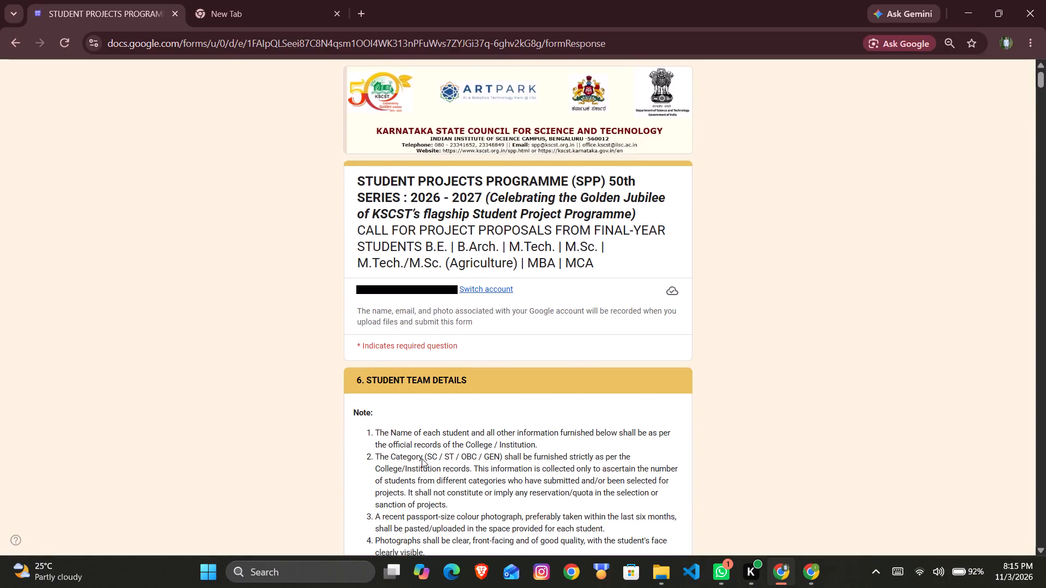
# Go past the filled Student Team Details section and continue to SPP Coordinator Details.
pyautogui.scroll(-14, 422, 458)
pyautogui.scroll(-9, 422, 458)
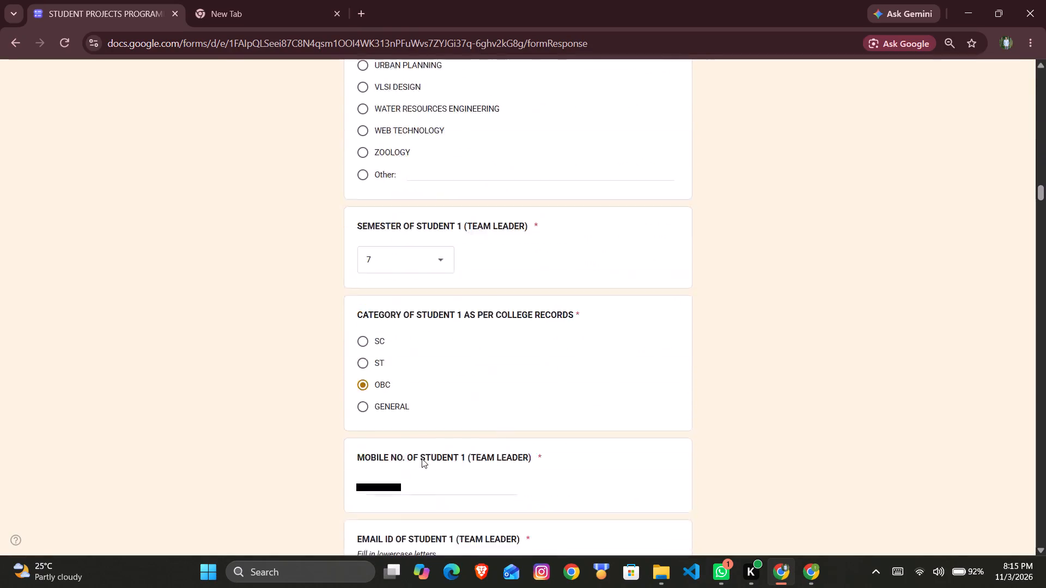
pyautogui.scroll(-15, 422, 458)
pyautogui.scroll(-20, 422, 458)
pyautogui.scroll(-20, 422, 458)
pyautogui.scroll(-5, 422, 458)
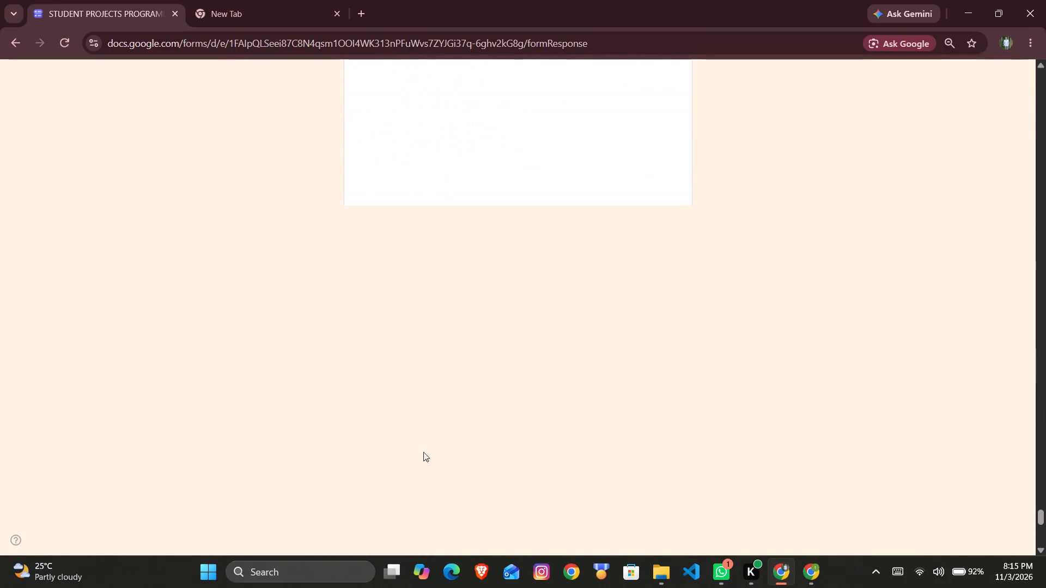
pyautogui.click(424, 449)
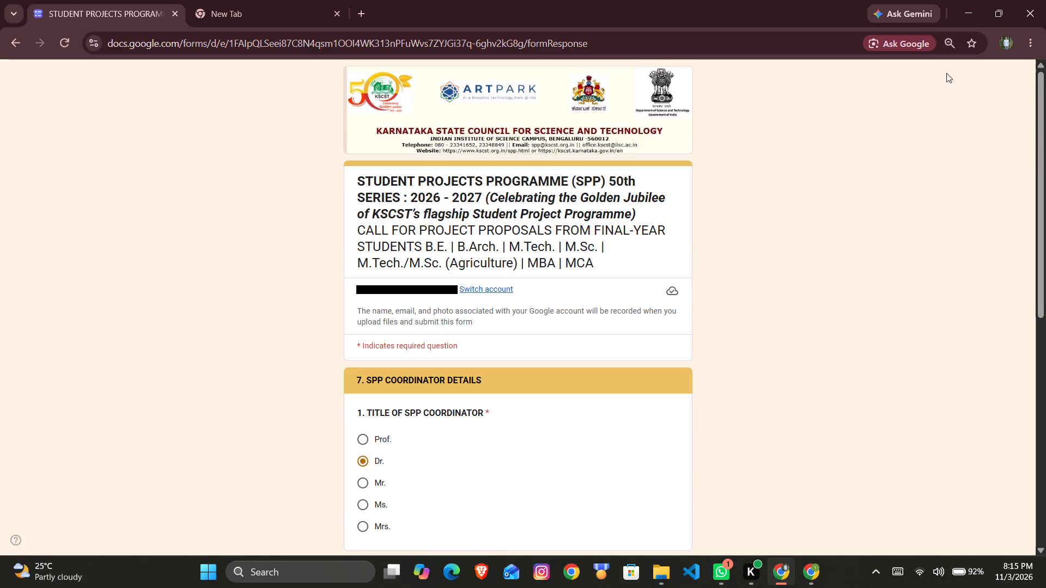
# Continue through the filled pages from SPP Coordinator Details, past the theme and monthly timeline questions, to section 18, Facilities Available.
pyautogui.click(948, 36)
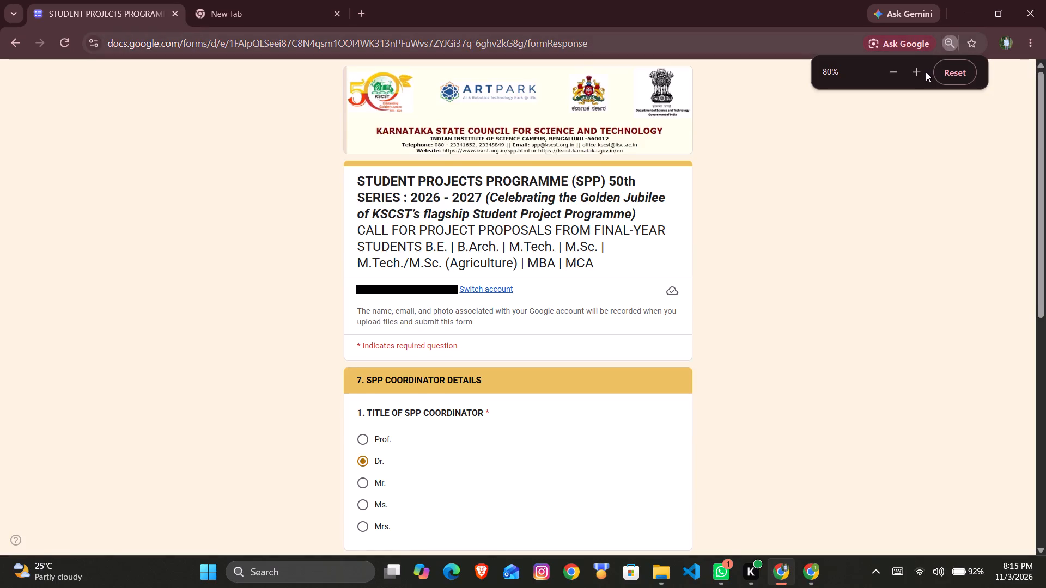
pyautogui.doubleClick(925, 72)
pyautogui.click(912, 144)
pyautogui.scroll(-20, 912, 144)
pyautogui.scroll(-1, 912, 144)
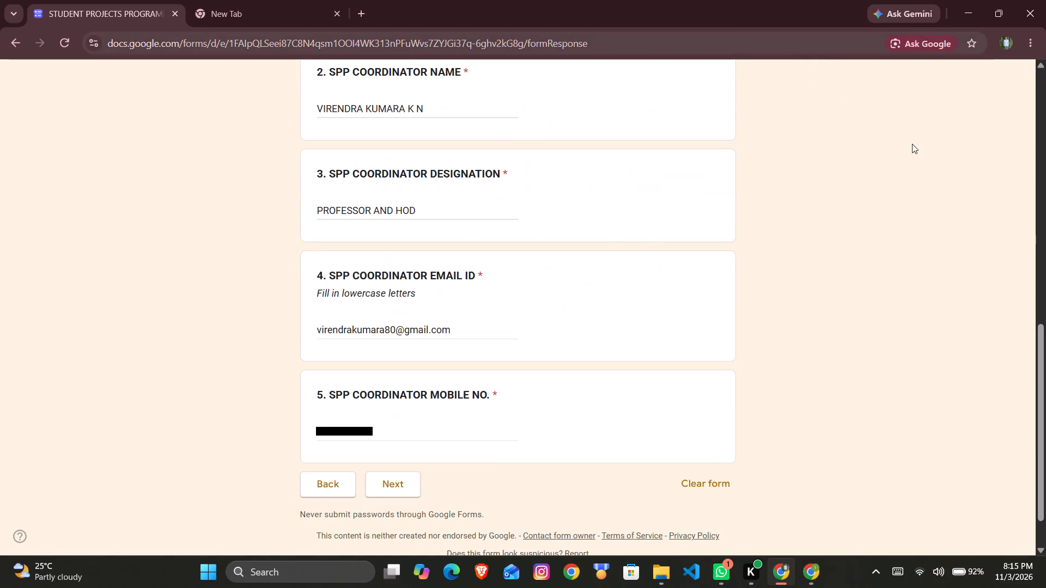
pyautogui.click(395, 426)
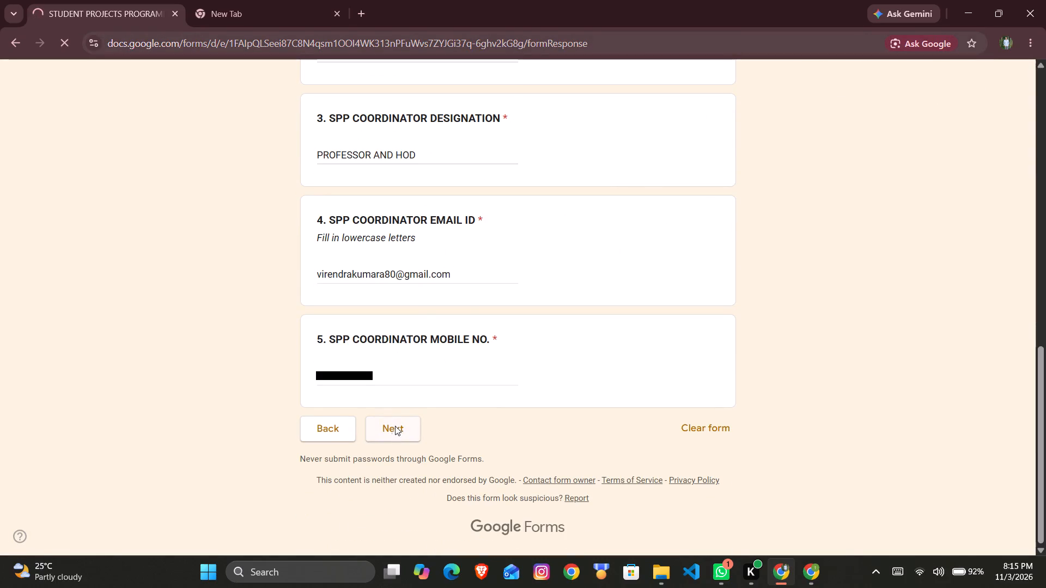
pyautogui.scroll(-17, 395, 426)
pyautogui.scroll(-15, 395, 426)
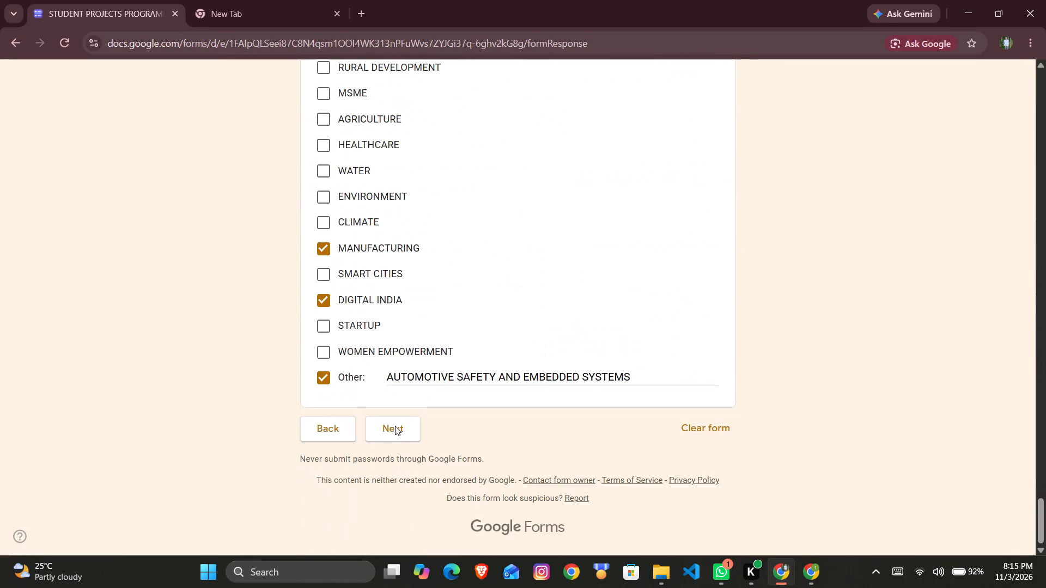
pyautogui.scroll(-2, 395, 426)
pyautogui.rightClick(395, 426)
pyautogui.click(387, 427)
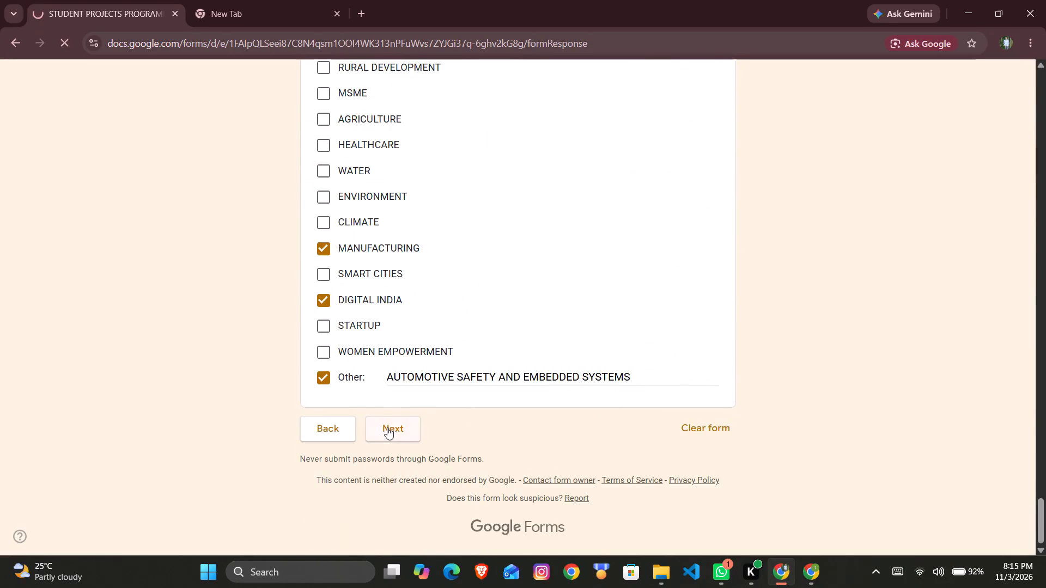
pyautogui.scroll(-20, 387, 427)
pyautogui.scroll(-3, 387, 427)
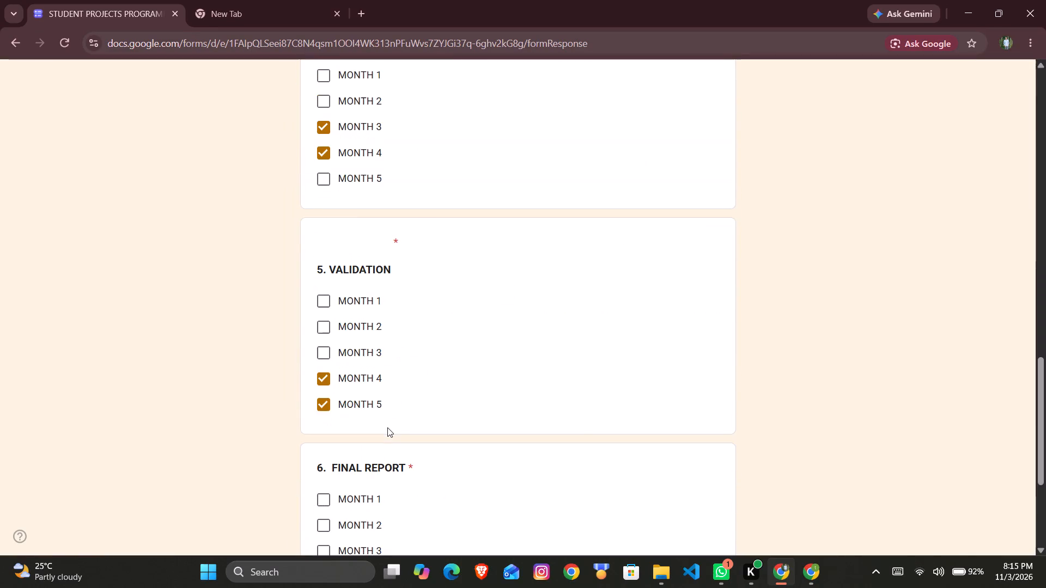
pyautogui.click(387, 430)
# Continue from Facilities Available past the budget and References pages to section 22, Upload the Following Documents (PDF).
pyautogui.scroll(-9, 387, 430)
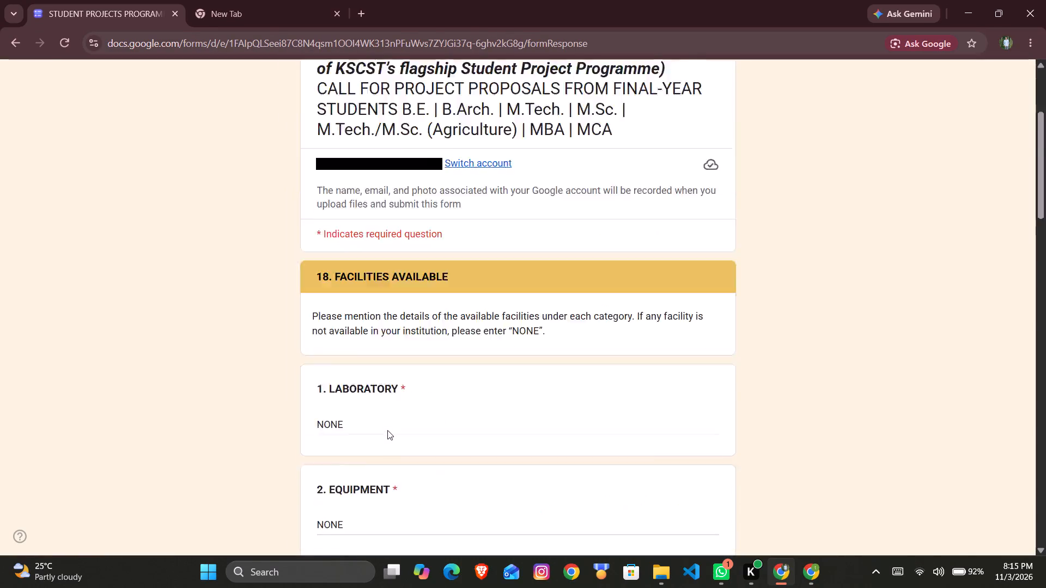
pyautogui.scroll(-12, 387, 430)
pyautogui.click(387, 433)
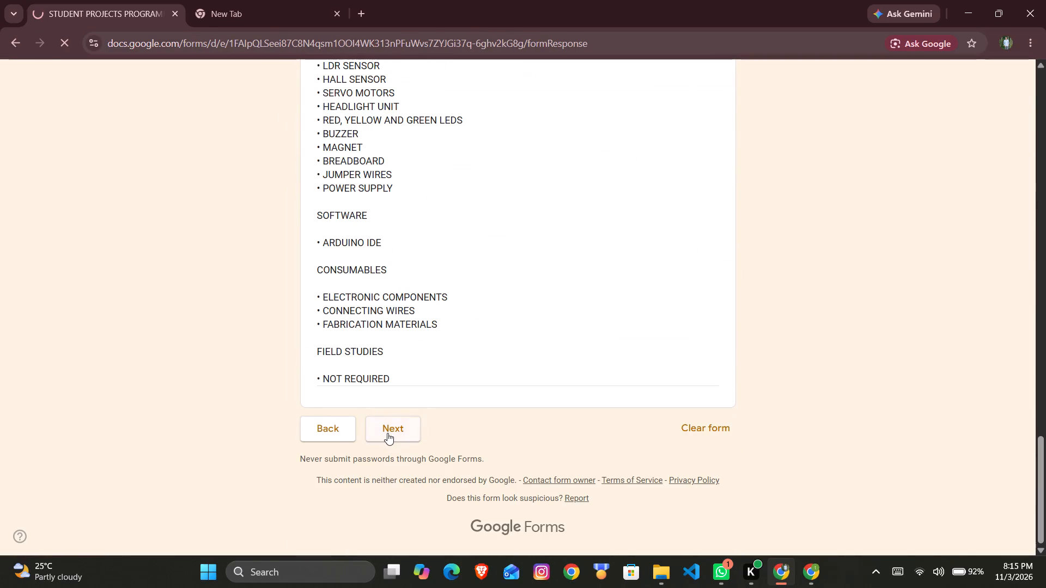
pyautogui.scroll(-16, 387, 433)
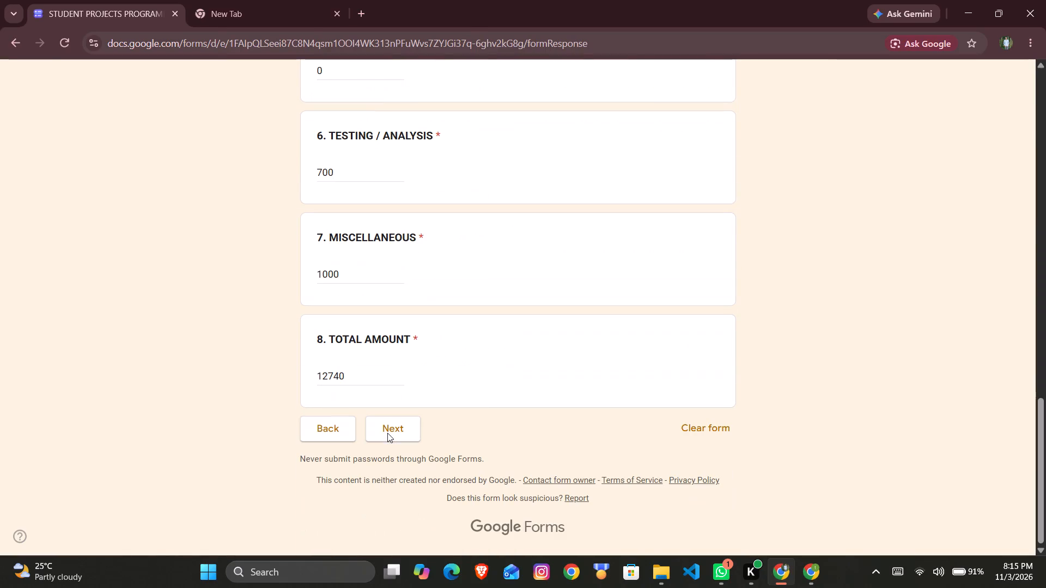
pyautogui.click(387, 430)
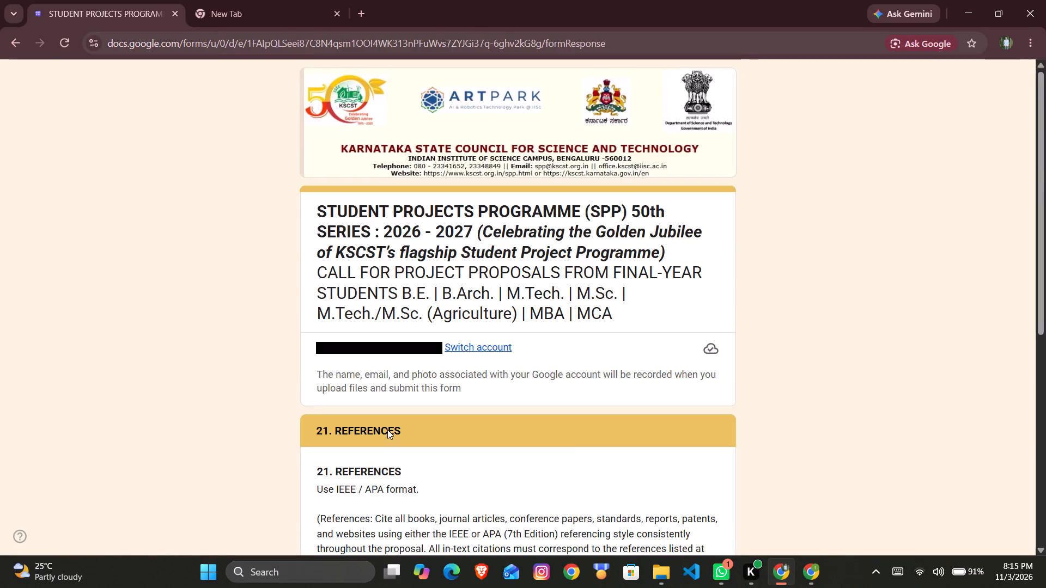
pyautogui.scroll(-13, 387, 430)
pyautogui.click(387, 428)
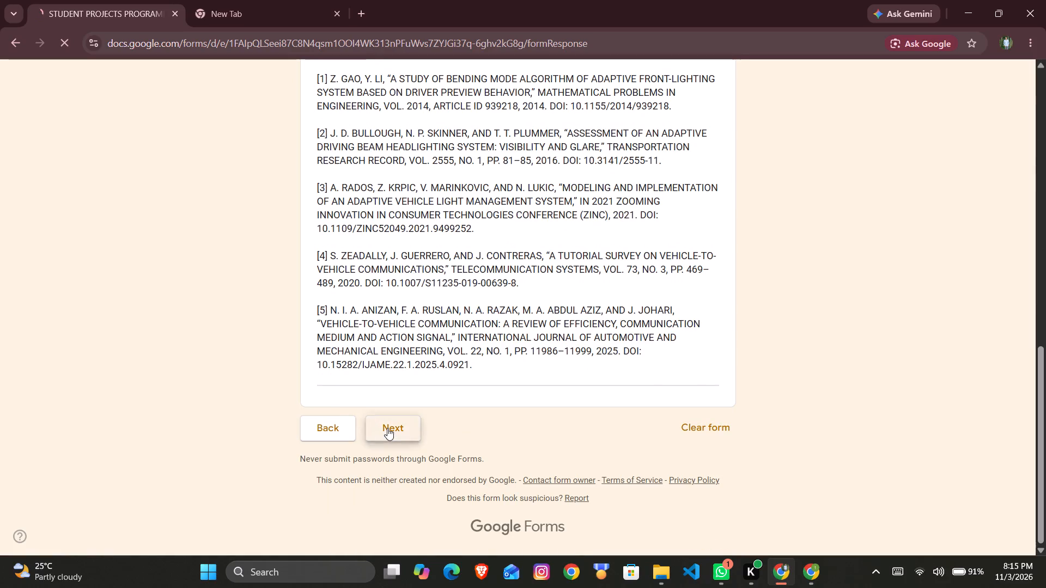
# Upload the 01_LUMO_DRIVE_SMART_ADAPTIVE_HEADLIGHT_SYSTEM PDF from Downloads as the Project Proposal, previewing it through to its last page first.
pyautogui.scroll(-3, 387, 428)
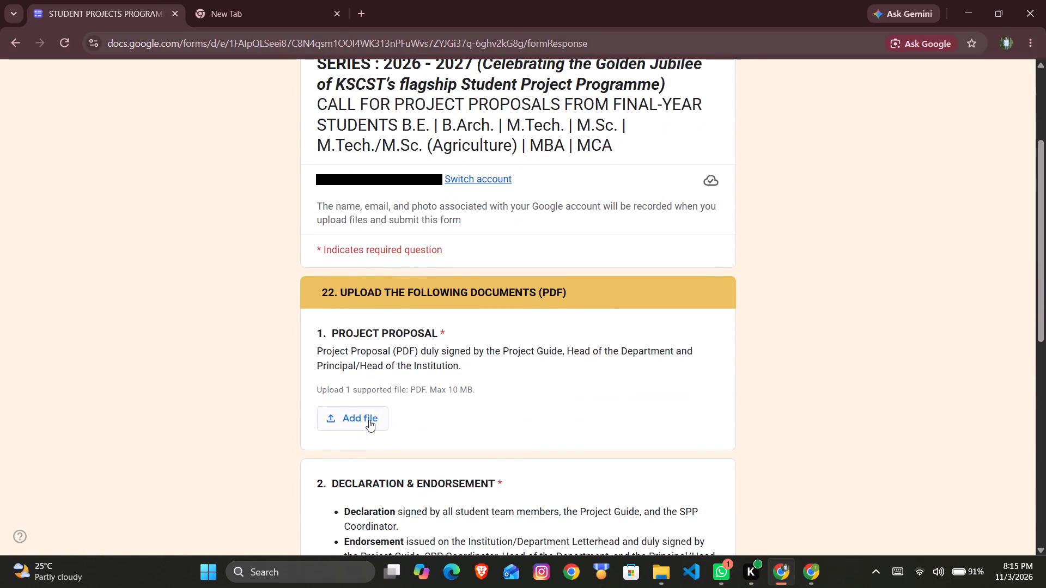
pyautogui.scroll(-1, 369, 420)
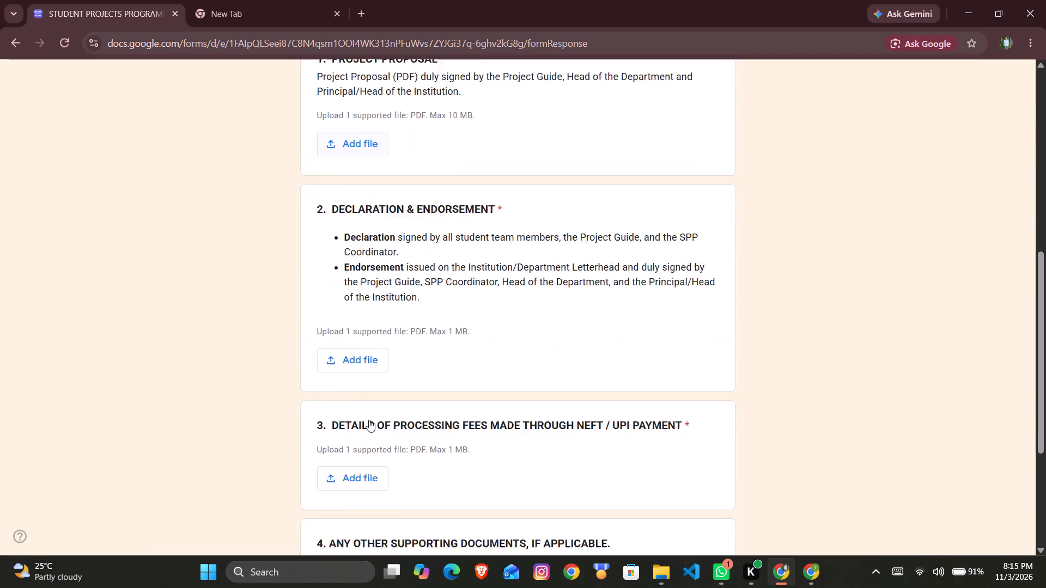
pyautogui.scroll(-1, 369, 420)
pyautogui.click(360, 302)
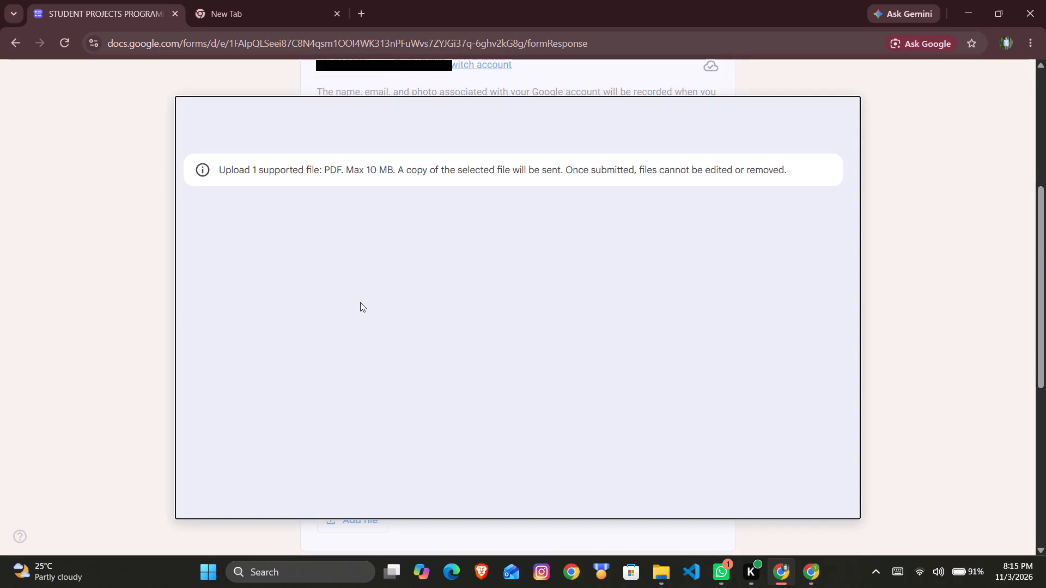
pyautogui.click(500, 415)
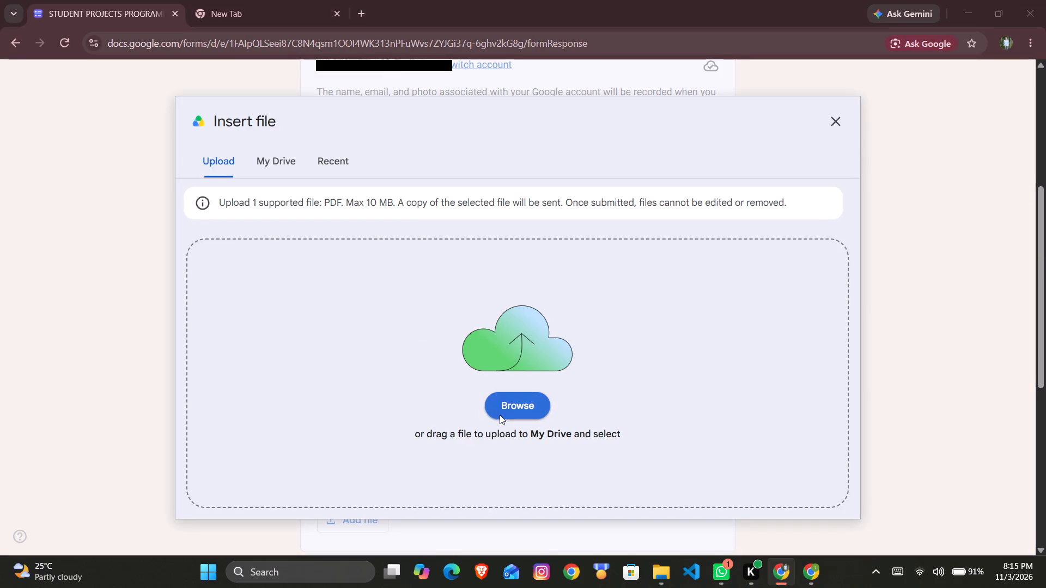
pyautogui.click(256, 123)
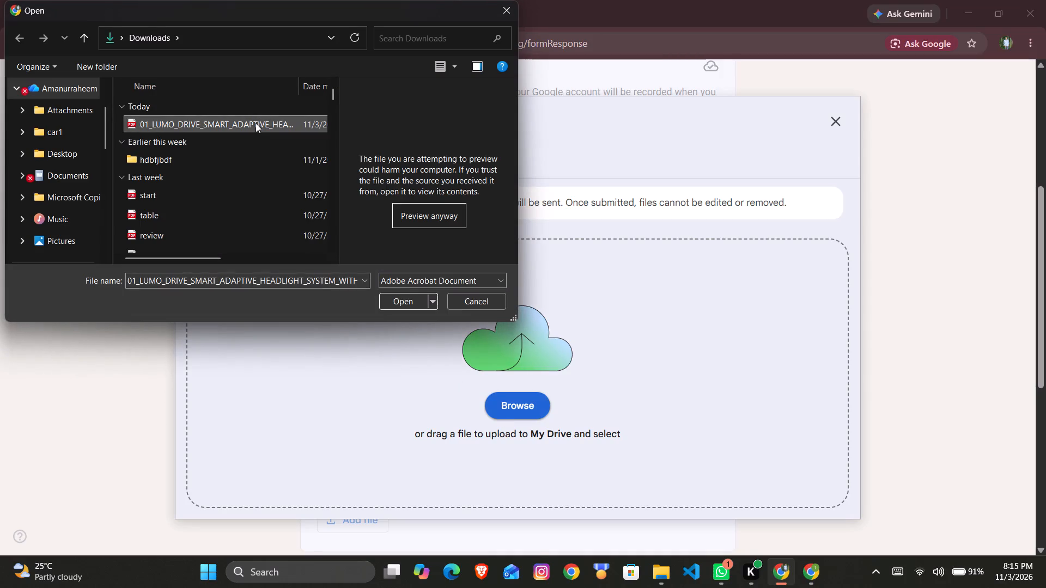
pyautogui.click(420, 222)
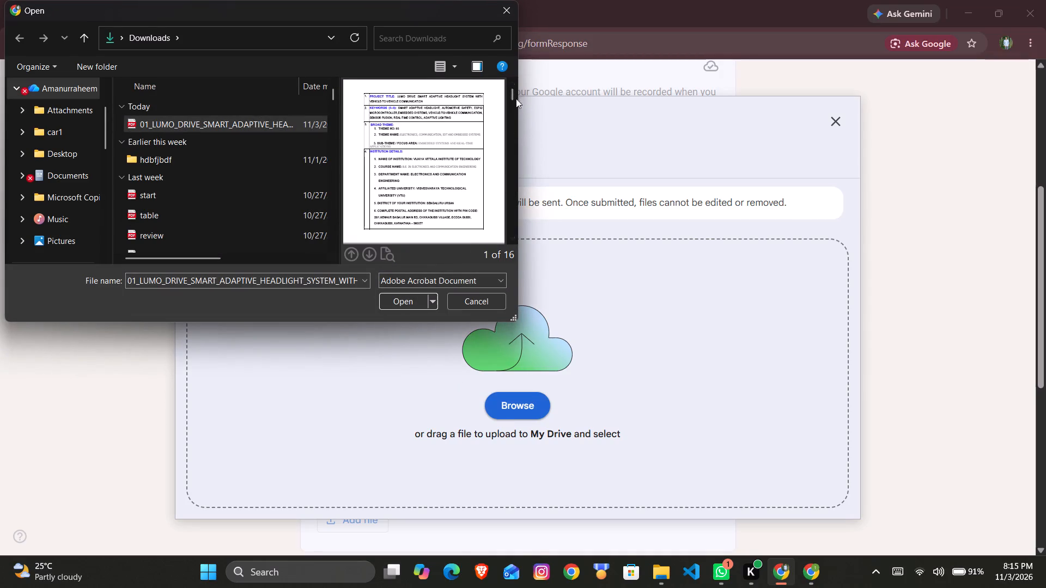
pyautogui.moveTo(511, 101); pyautogui.dragTo(512, 257)
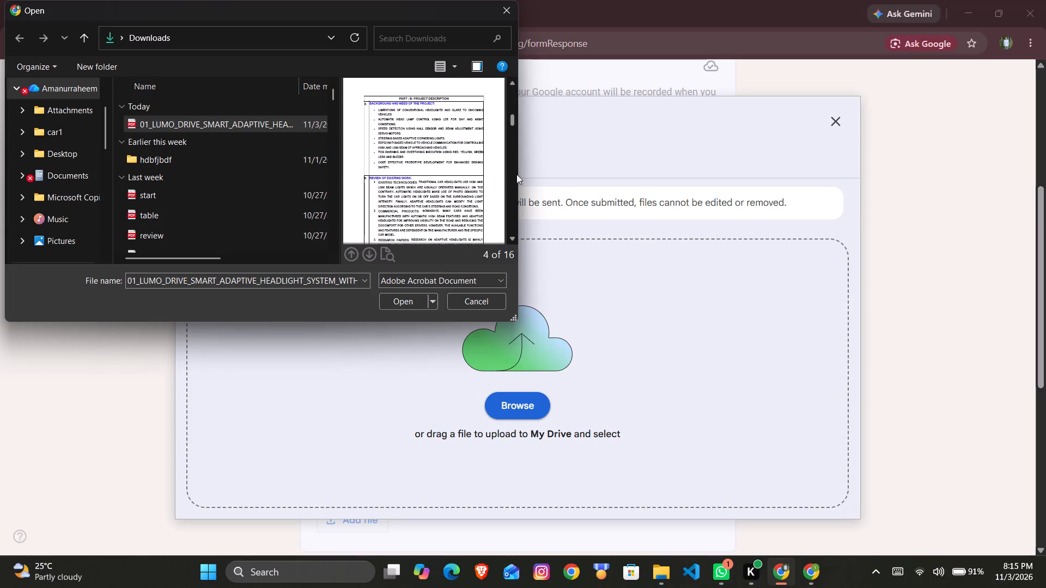
pyautogui.moveTo(514, 118); pyautogui.dragTo(526, 226)
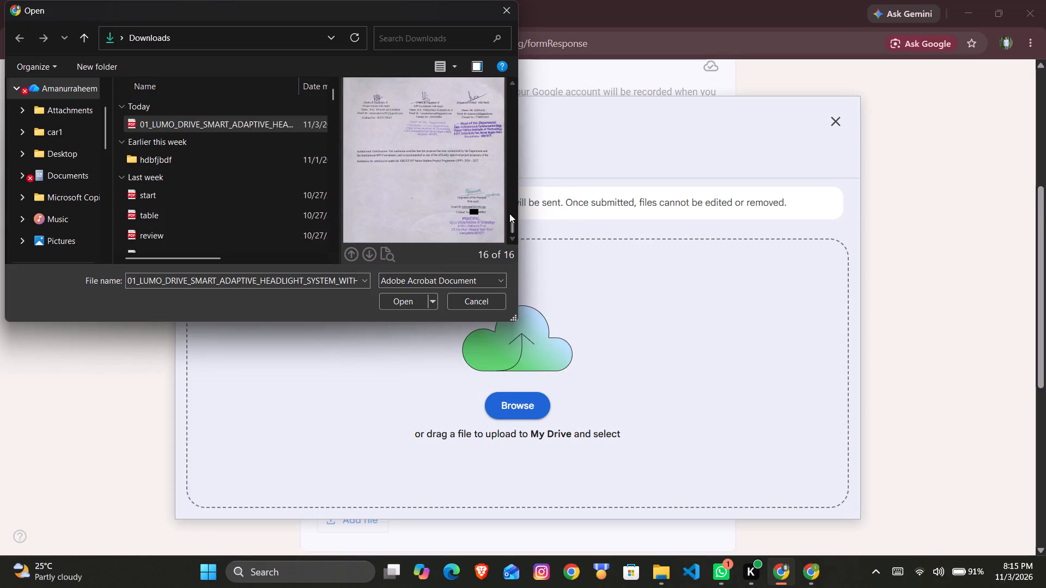
pyautogui.click(409, 304)
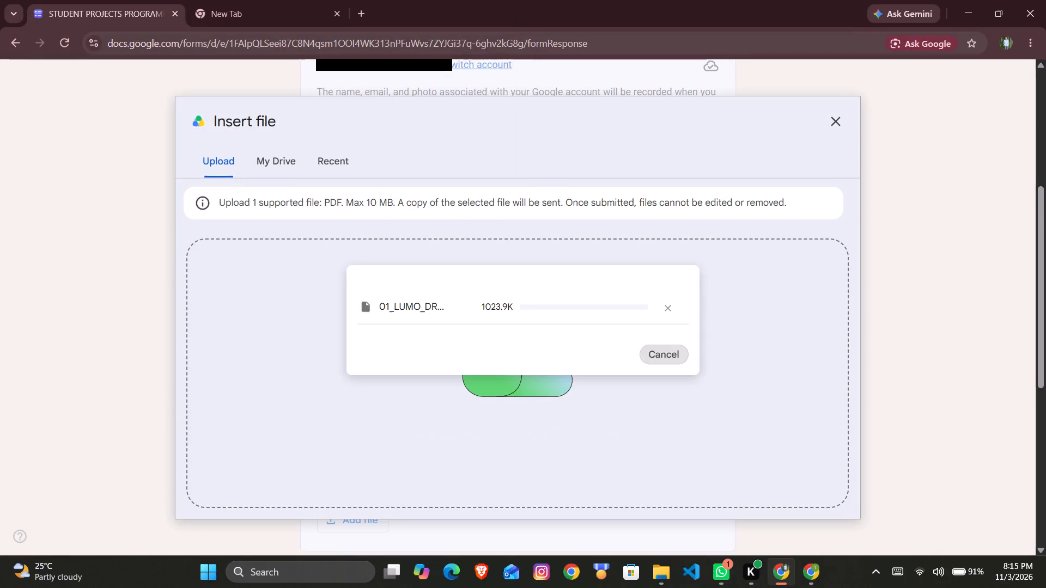
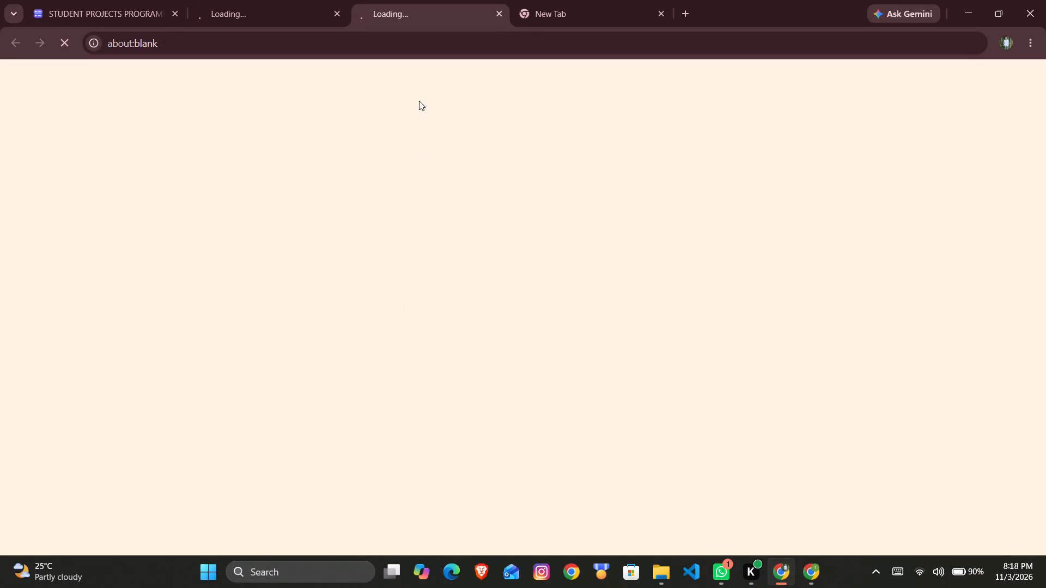
# Close both Drive preview tabs of the proposal PDF and return to the student projects form.
pyautogui.click(295, 16)
pyautogui.click(453, 2)
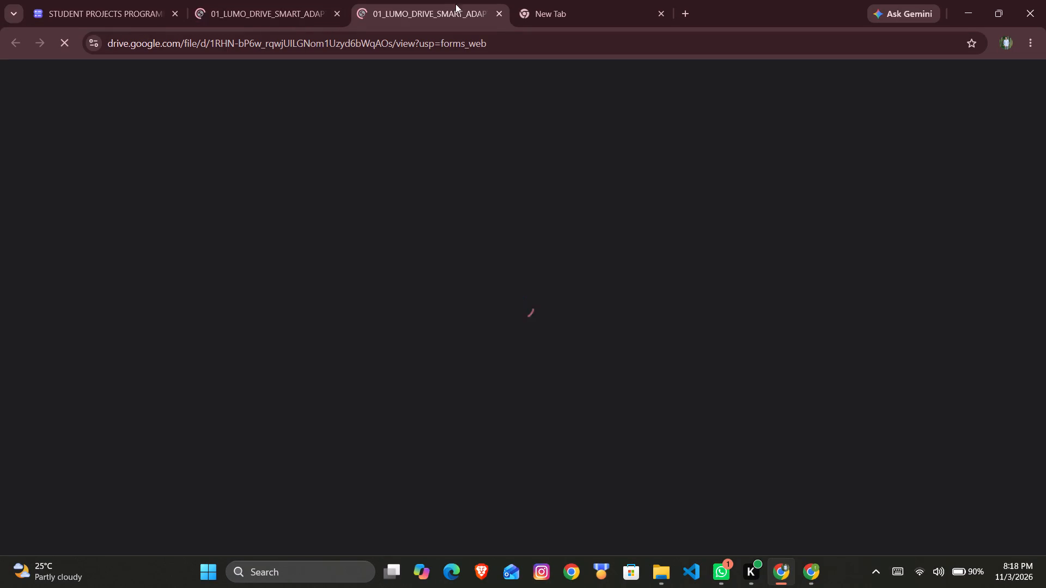
pyautogui.click(502, 12)
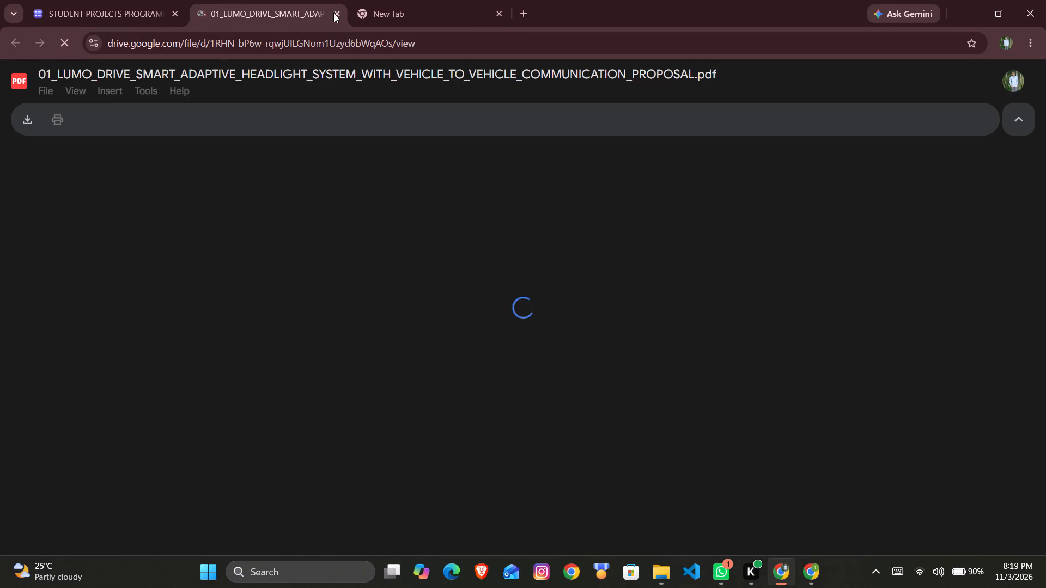
pyautogui.click(336, 14)
pyautogui.click(95, 0)
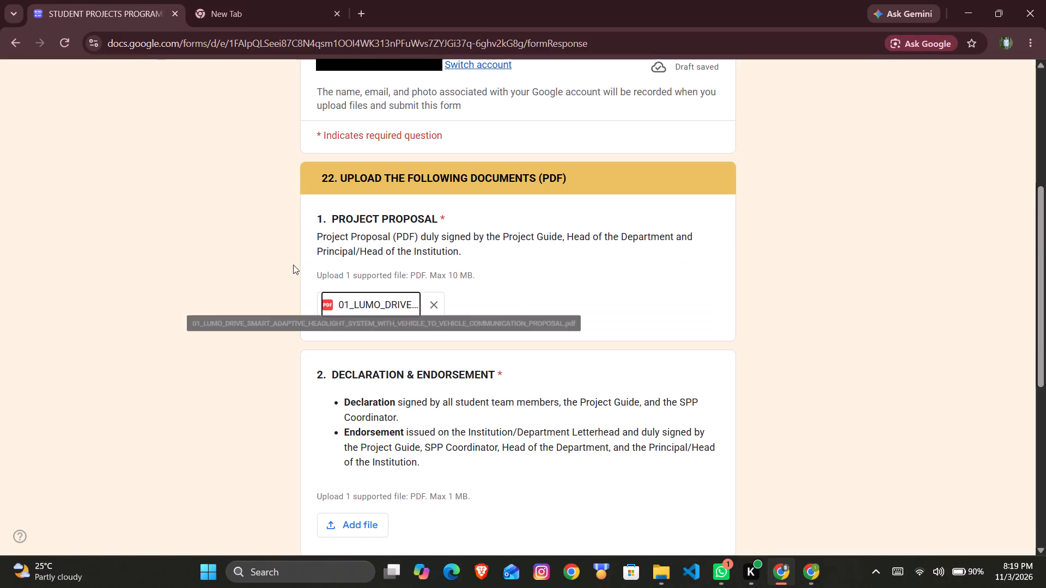
pyautogui.scroll(-4, 293, 265)
pyautogui.click(384, 257)
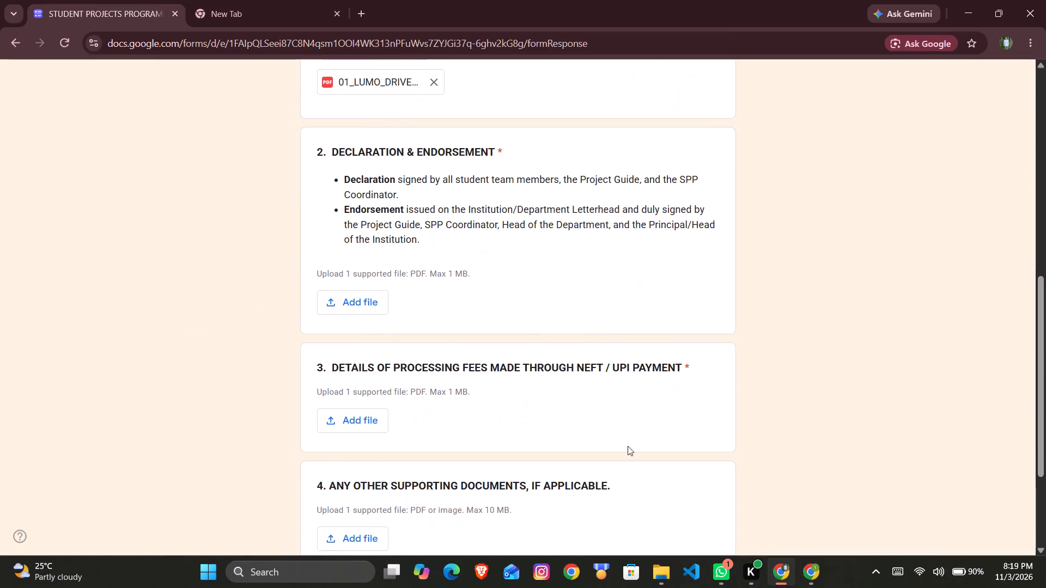
pyautogui.click(652, 565)
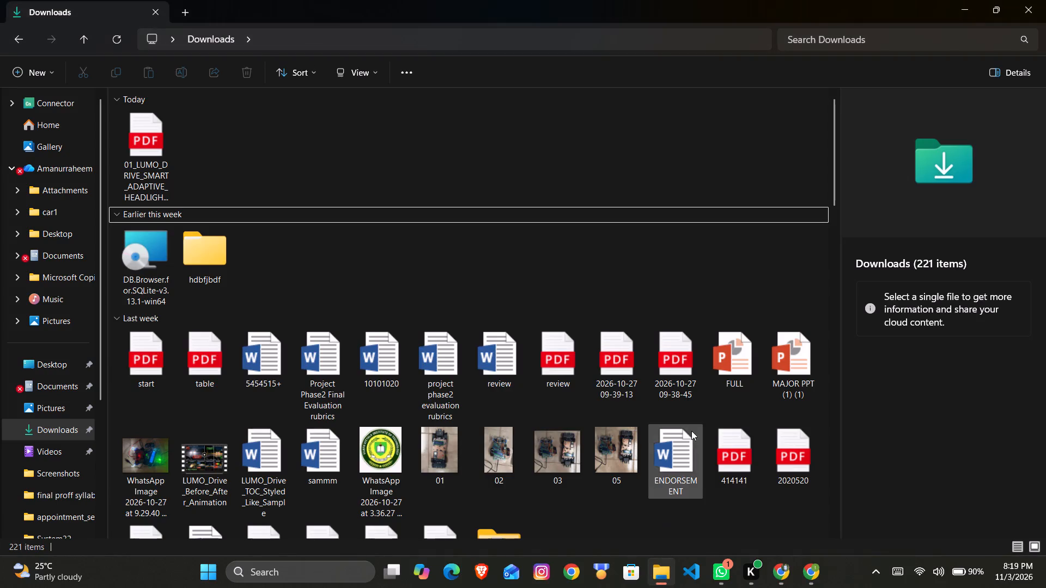
pyautogui.doubleClick(667, 391)
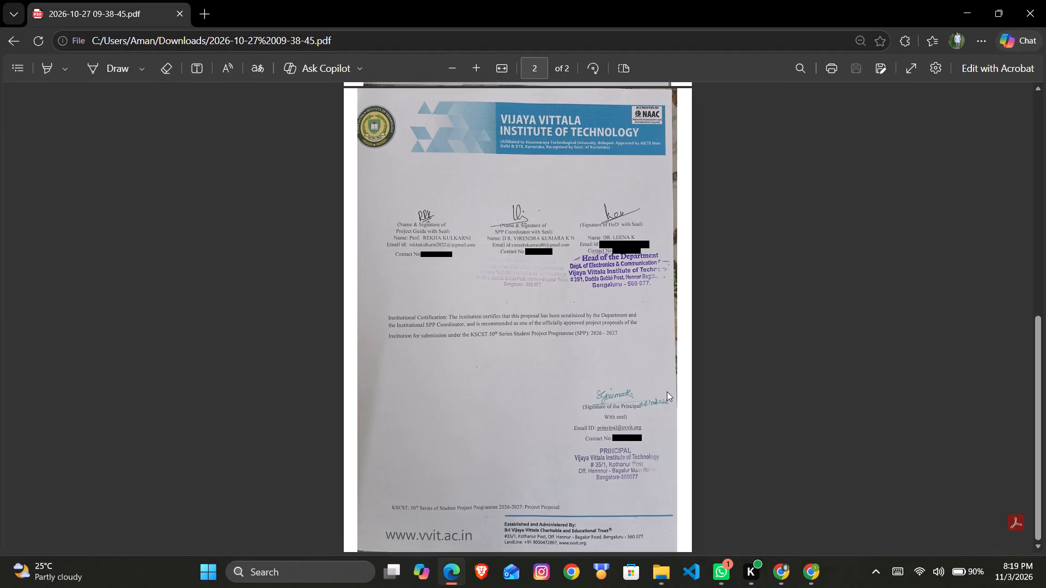
pyautogui.scroll(9, 667, 391)
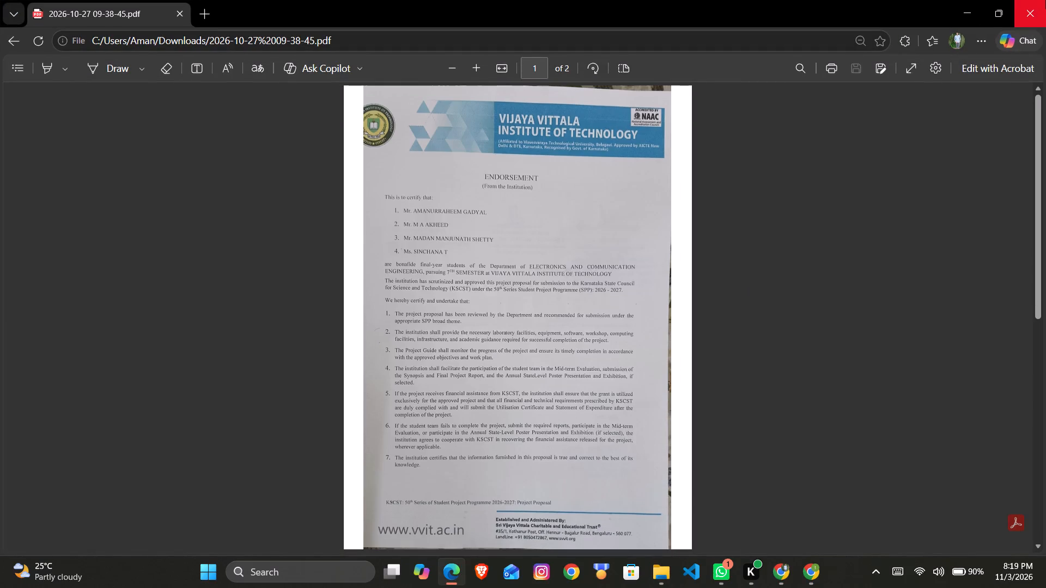
pyautogui.click(1043, 2)
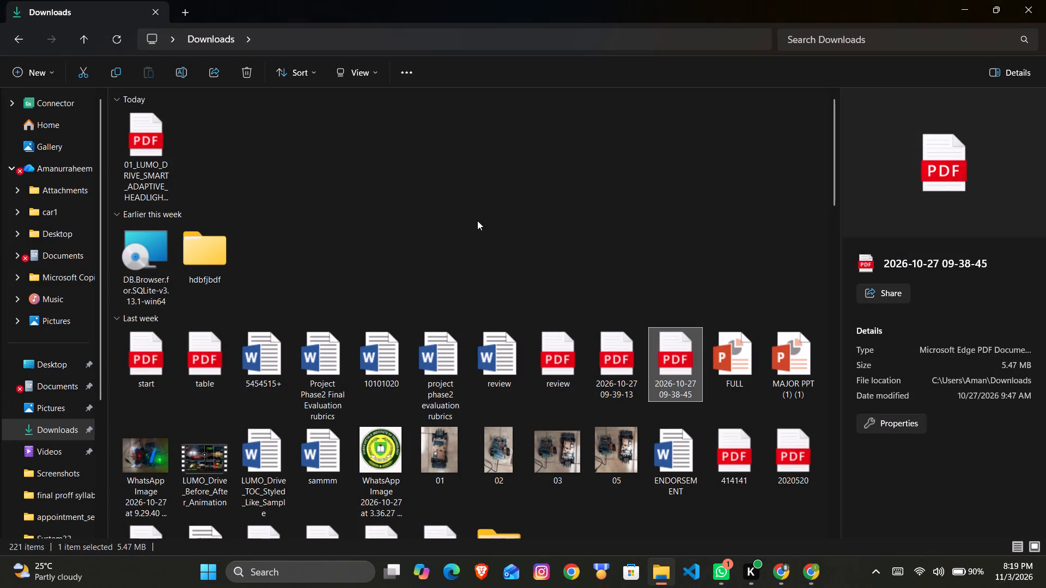
pyautogui.click(774, 581)
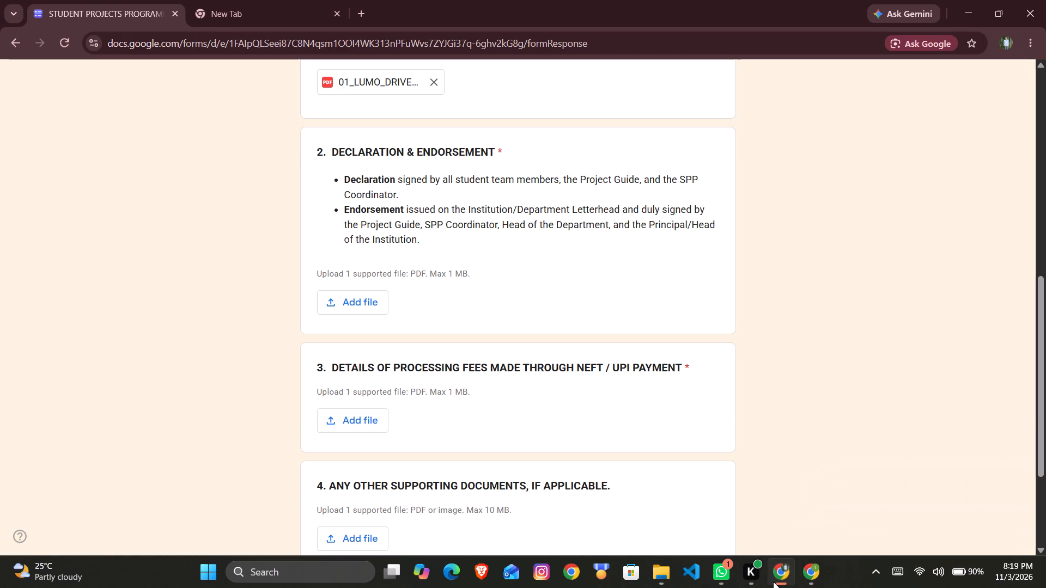
pyautogui.click(773, 581)
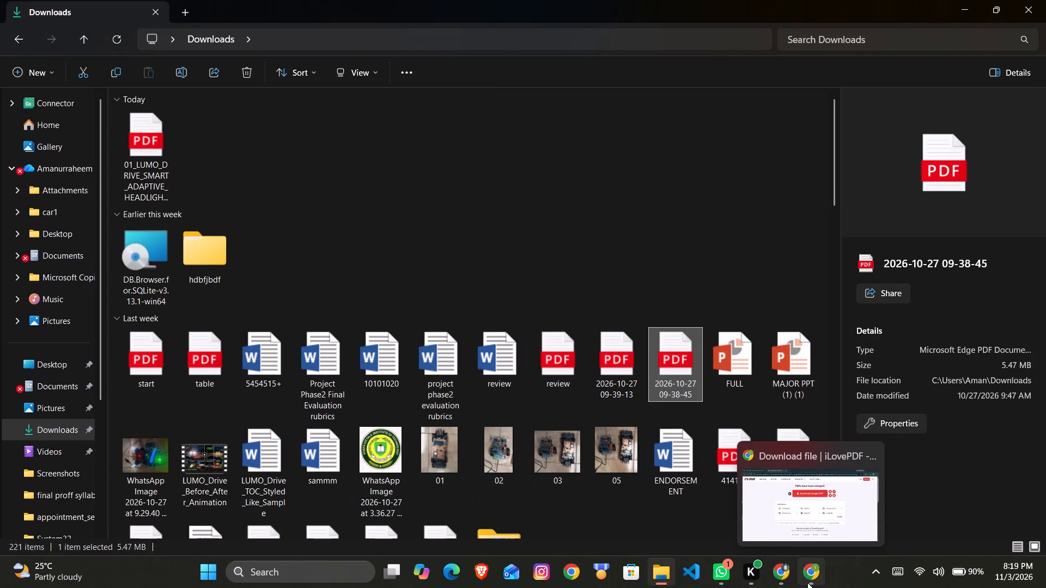
pyautogui.click(807, 583)
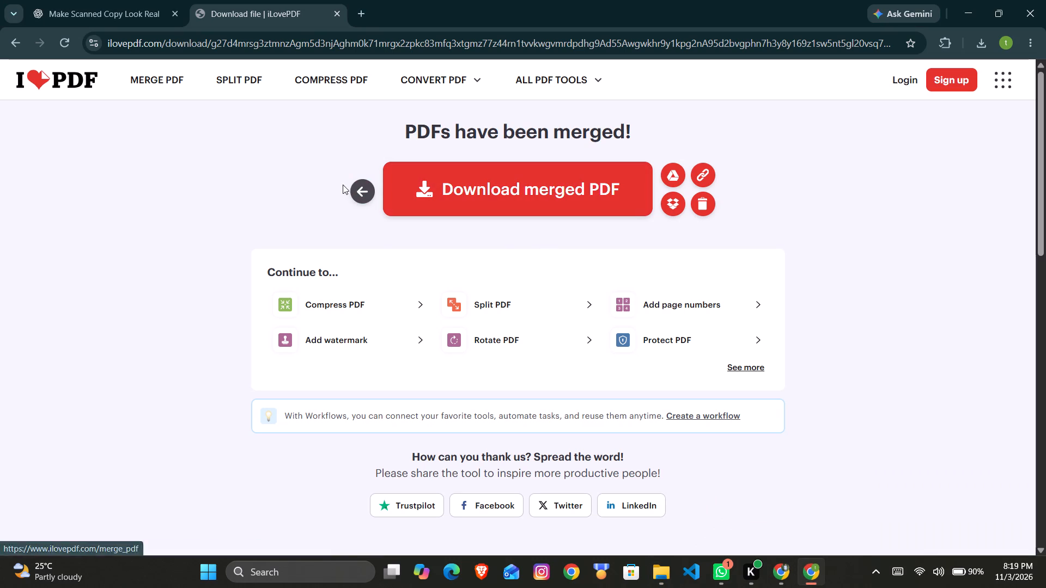
pyautogui.click(356, 189)
pyautogui.click(464, 225)
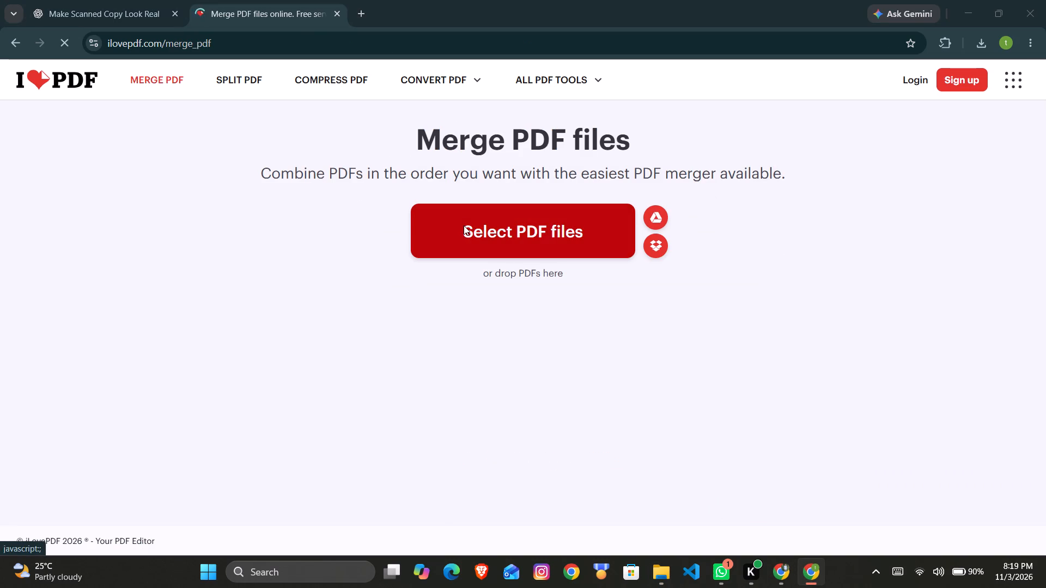
pyautogui.scroll(-1, 202, 215)
pyautogui.scroll(1, 222, 115)
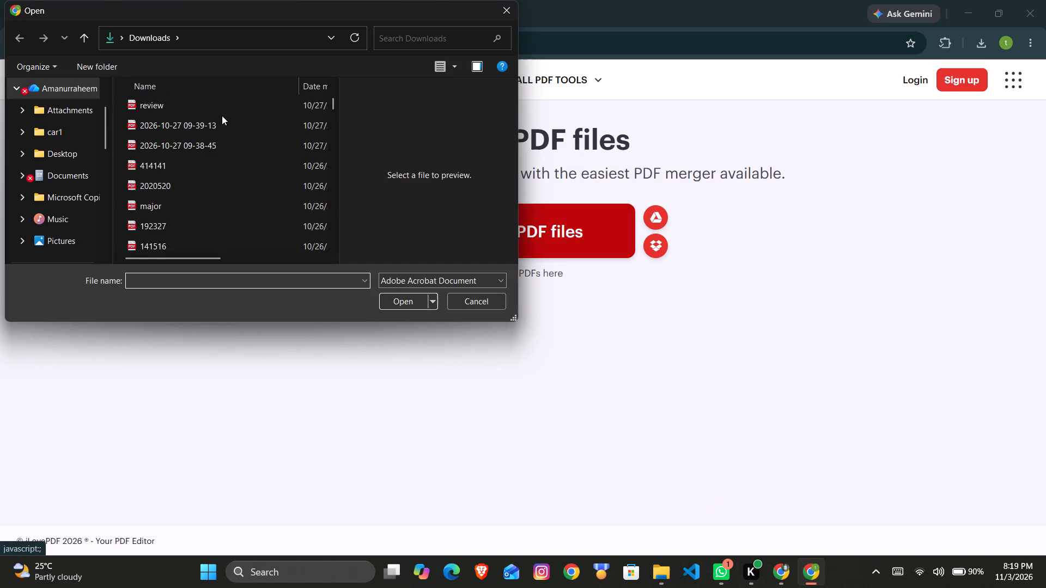
pyautogui.click(221, 128)
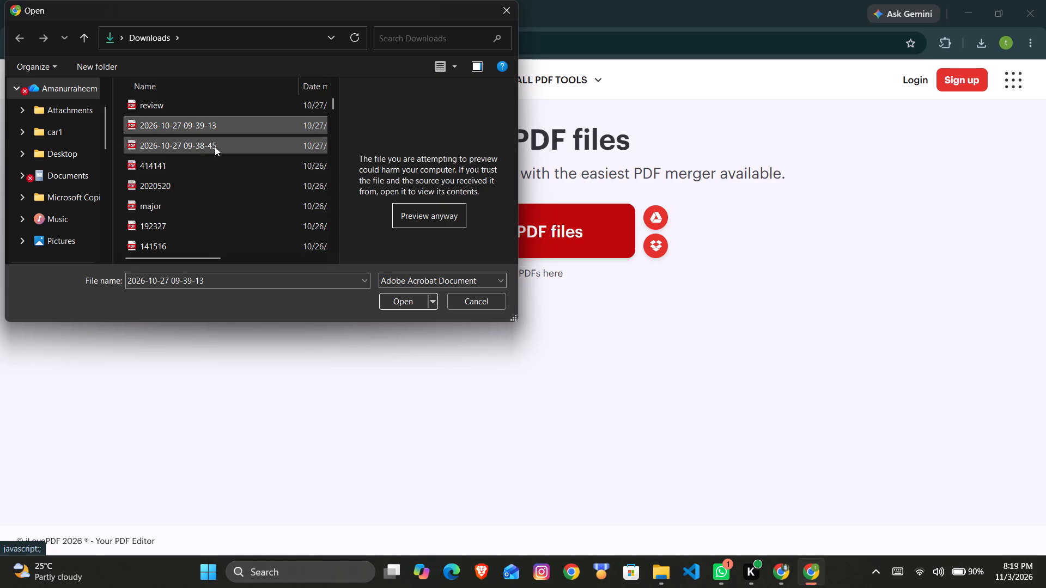
pyautogui.keyDown('ctrl'); pyautogui.click(215, 146); pyautogui.keyUp('ctrl')
pyautogui.click(409, 298)
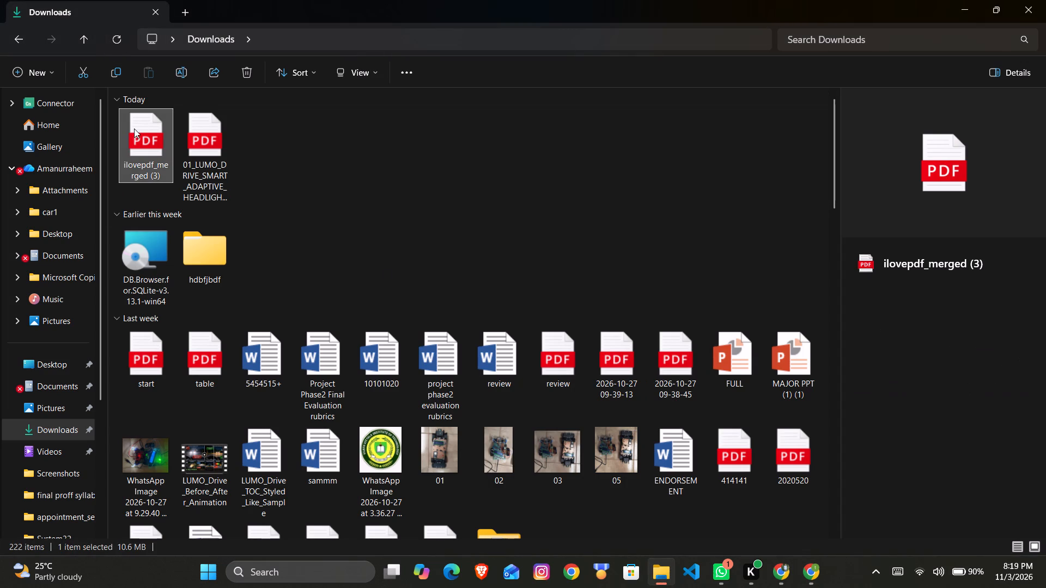
pyautogui.click(179, 76)
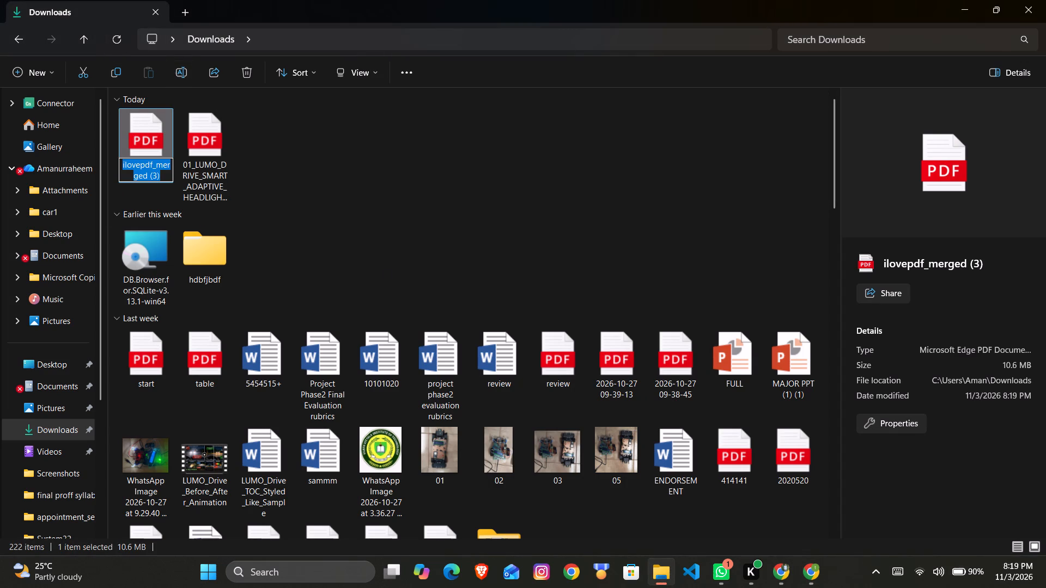
pyautogui.hotkey('ctrl', 'v')
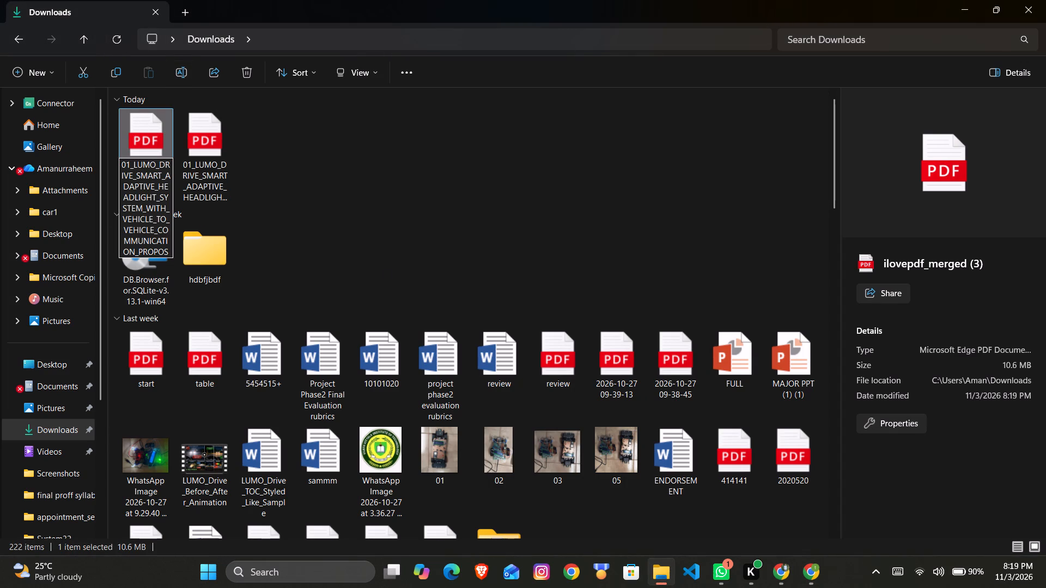
pyautogui.click(130, 168)
pyautogui.press('BackSpace')
pyautogui.press('2')
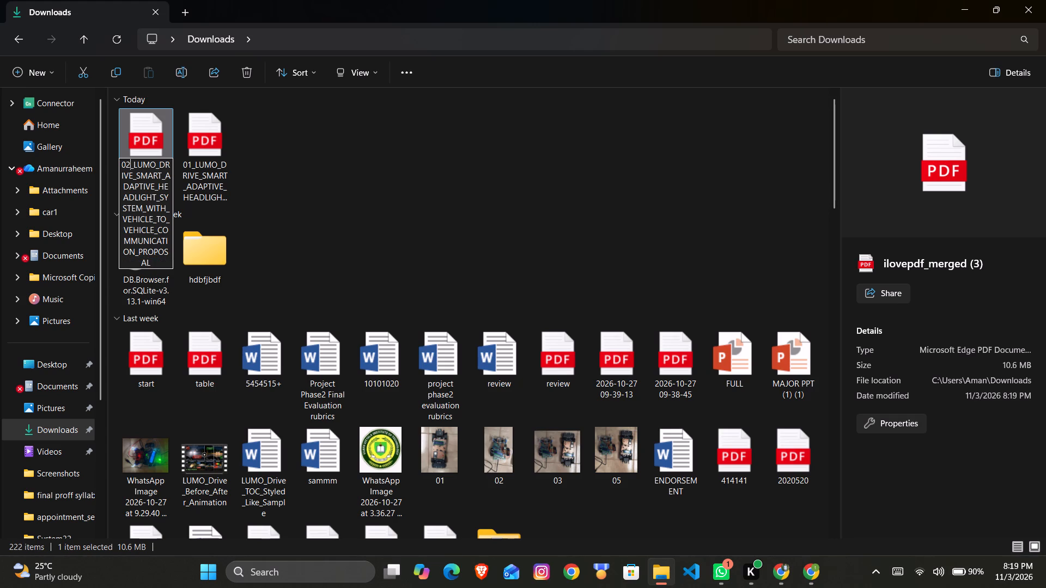
pyautogui.click(152, 266)
pyautogui.press('BackSpace')
pyautogui.press('BackSpace')
pyautogui.press('BackSpace')
pyautogui.press('BackSpace')
pyautogui.press('BackSpace')
pyautogui.press('BackSpace')
pyautogui.press('BackSpace')
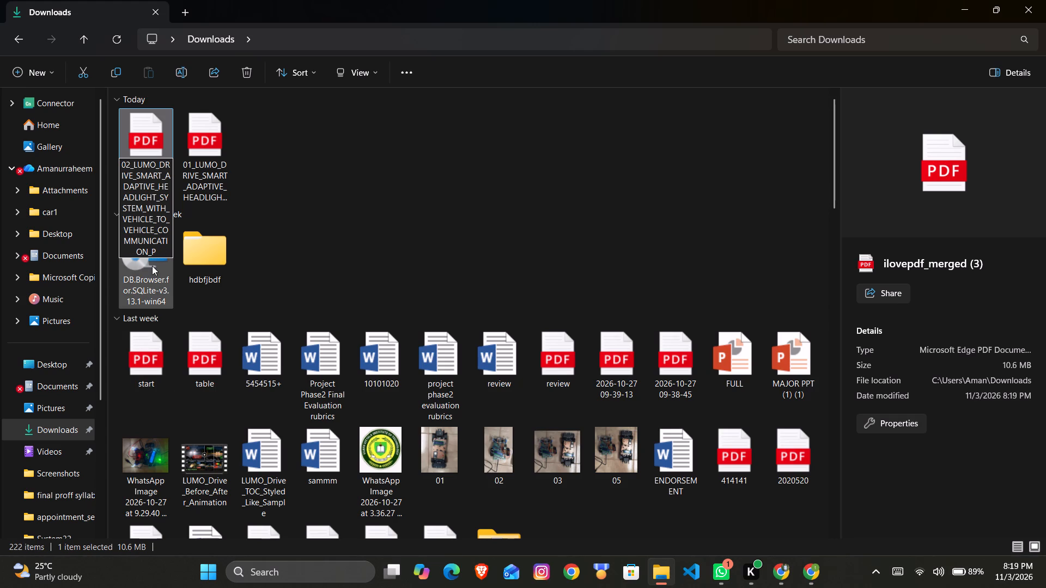
pyautogui.press('BackSpace')
pyautogui.write('DECLARATION')
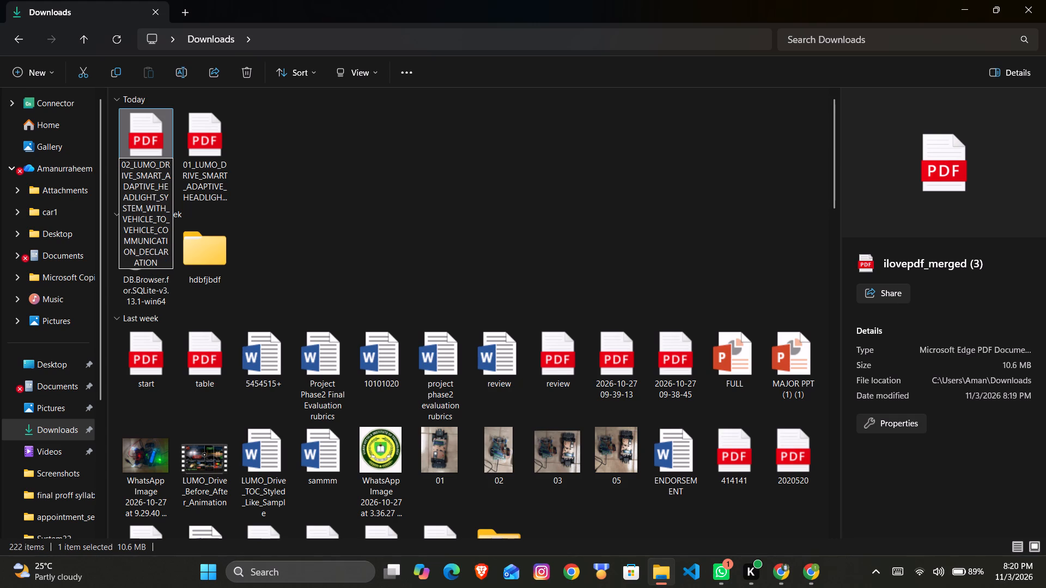
pyautogui.press('space')
pyautogui.write('AND')
pyautogui.press('space')
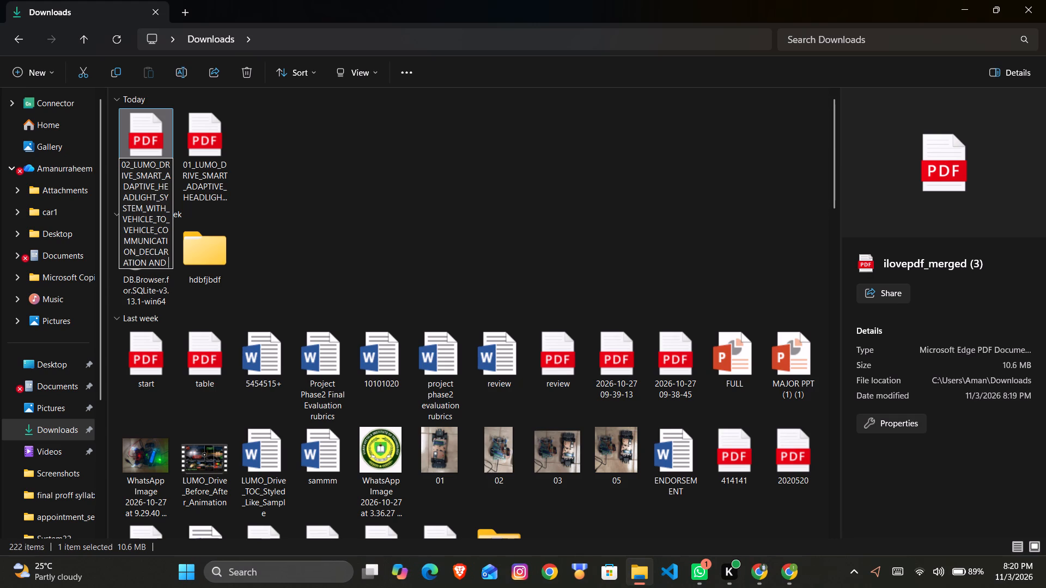
pyautogui.write('ENDORS')
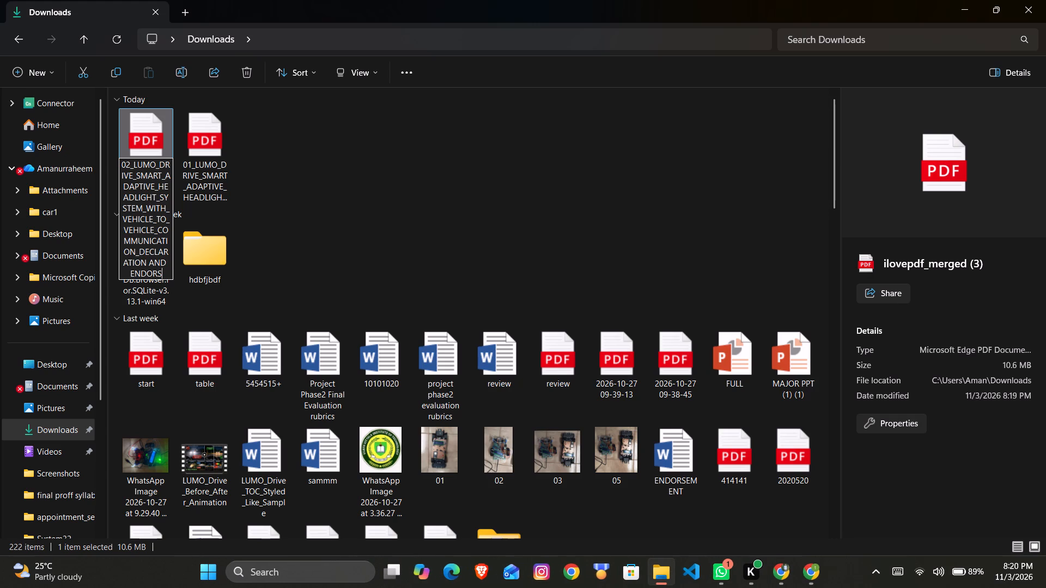
pyautogui.press('e')
pyautogui.write('MENY')
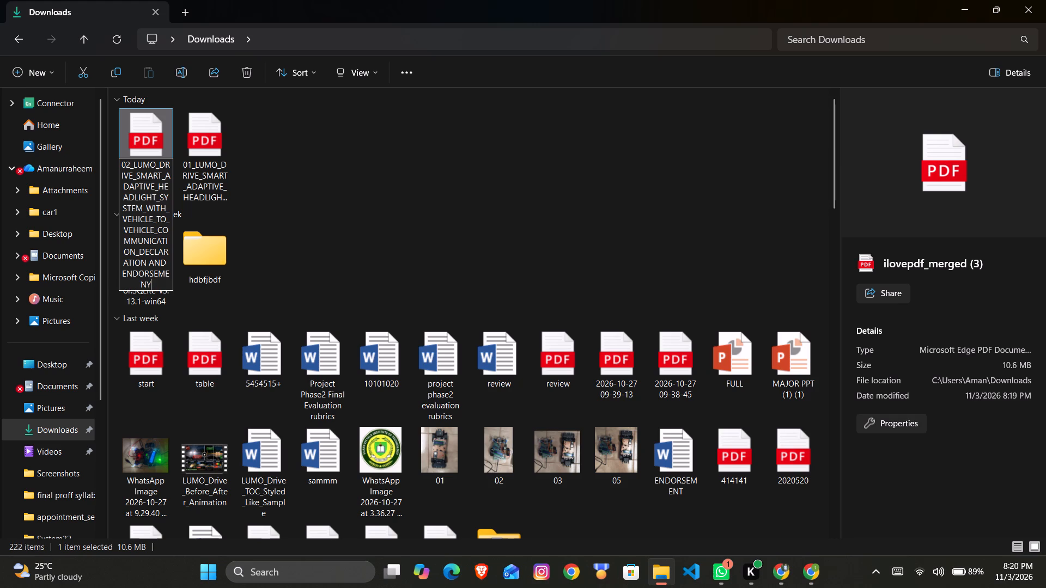
pyautogui.press('BackSpace')
pyautogui.press('t')
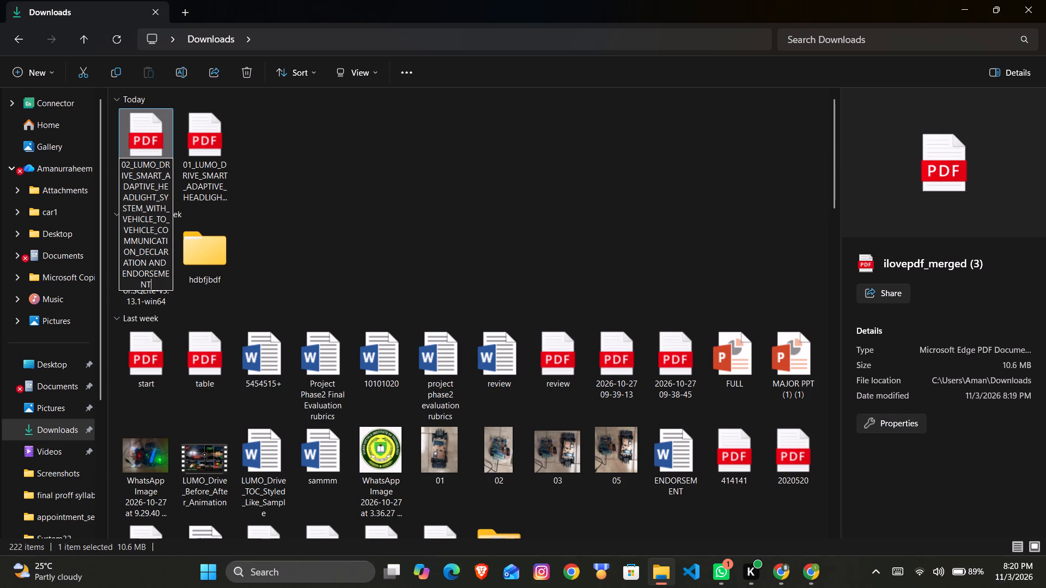
pyautogui.click(156, 277)
pyautogui.press('BackSpace')
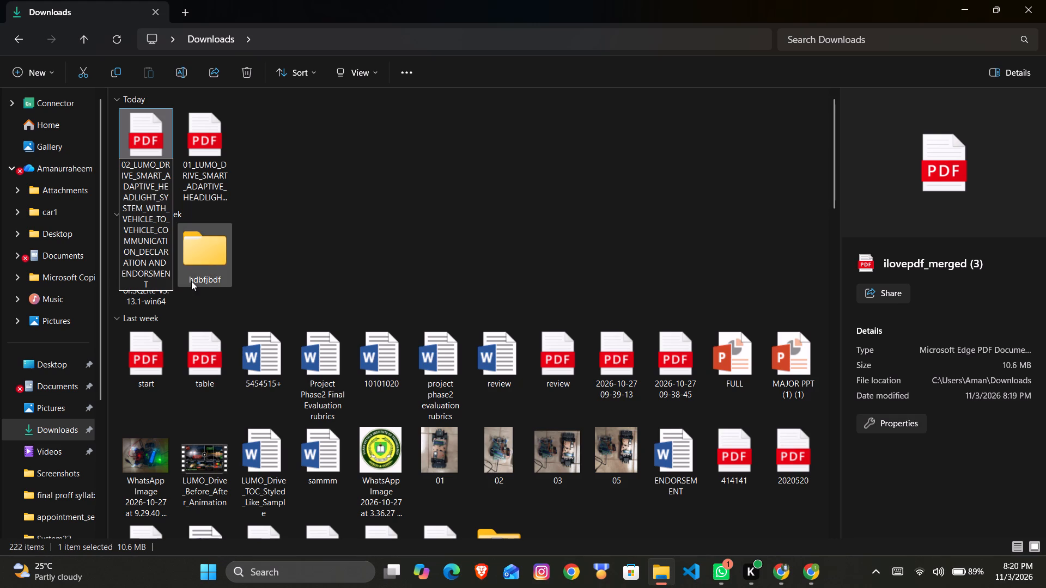
pyautogui.press('Return')
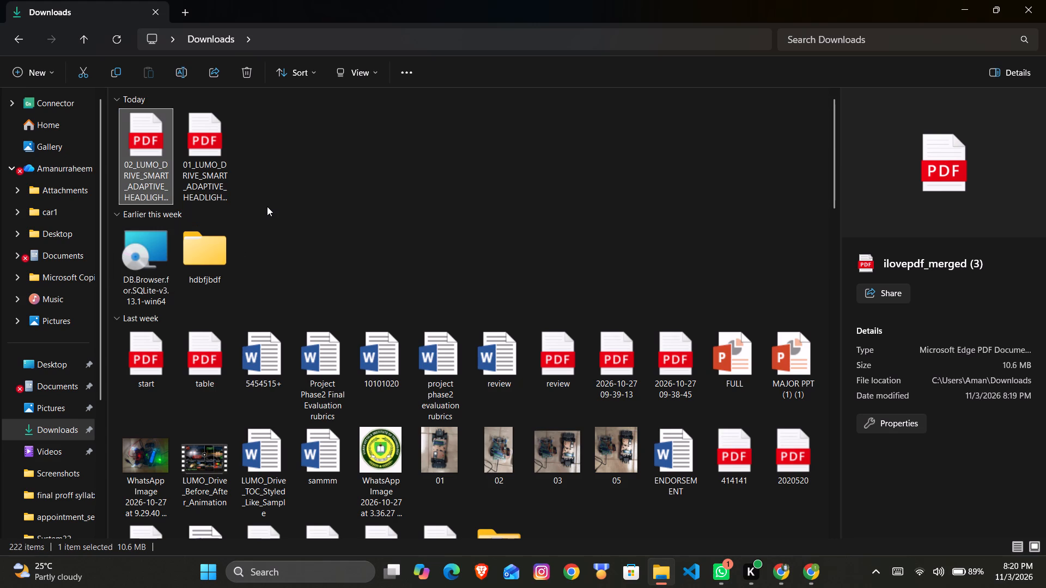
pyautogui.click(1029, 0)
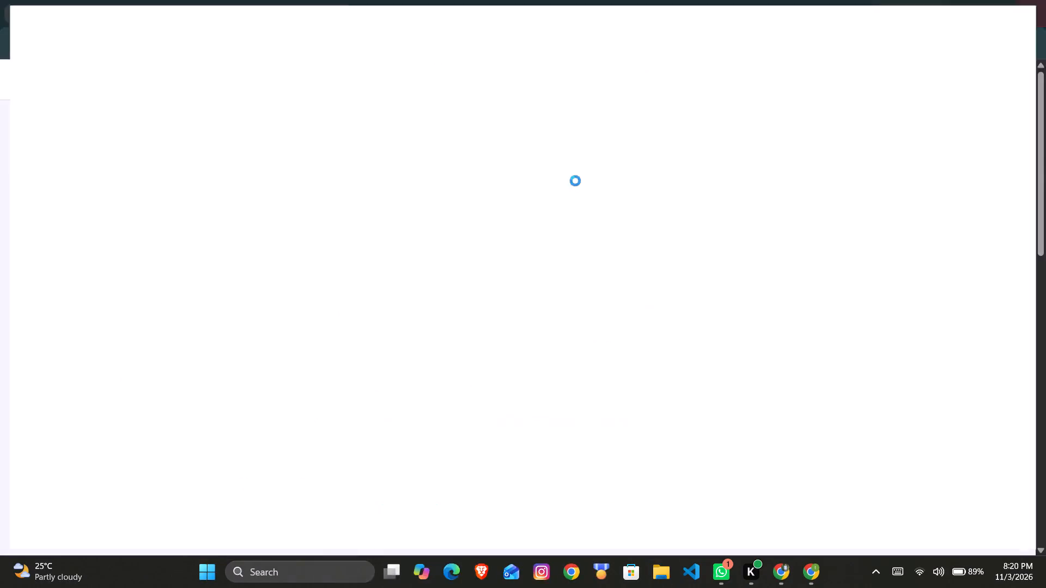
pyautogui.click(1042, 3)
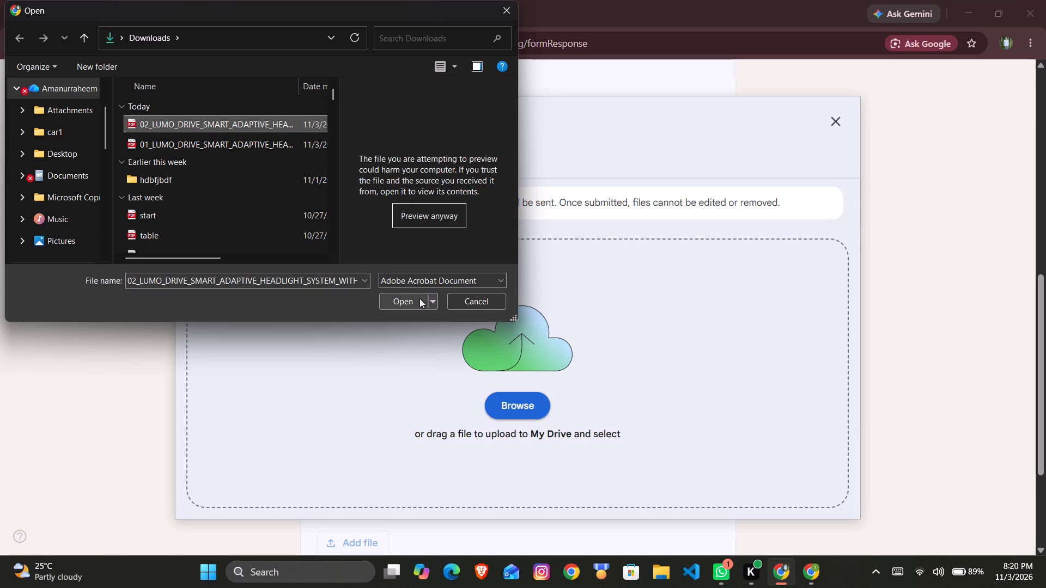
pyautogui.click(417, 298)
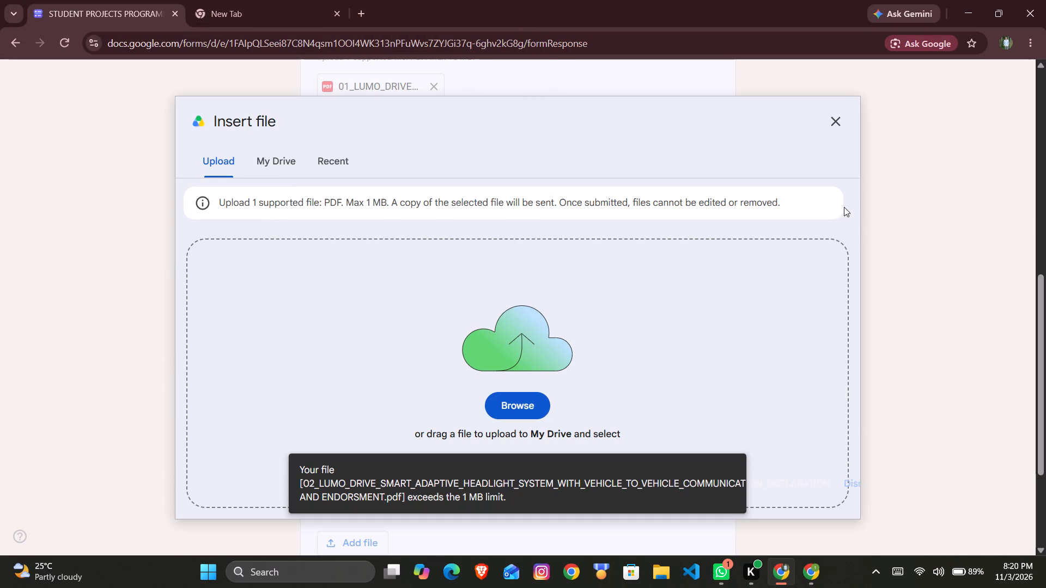
# Search the web for pdf shrinker in the other browser tab and open iLovePDF's Compress PDF tool.
pyautogui.click(262, 12)
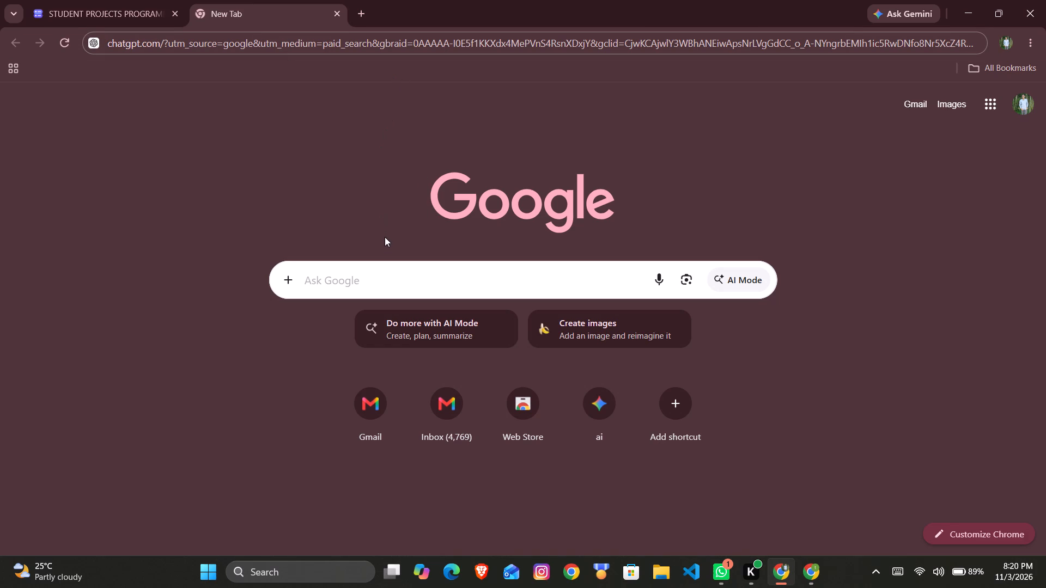
pyautogui.click(344, 44)
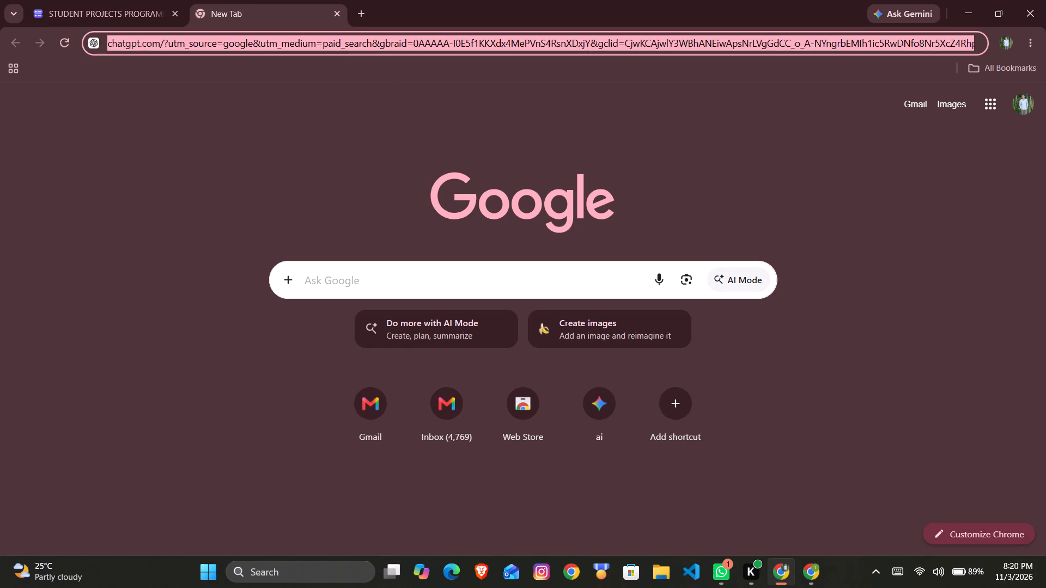
pyautogui.press('BackSpace')
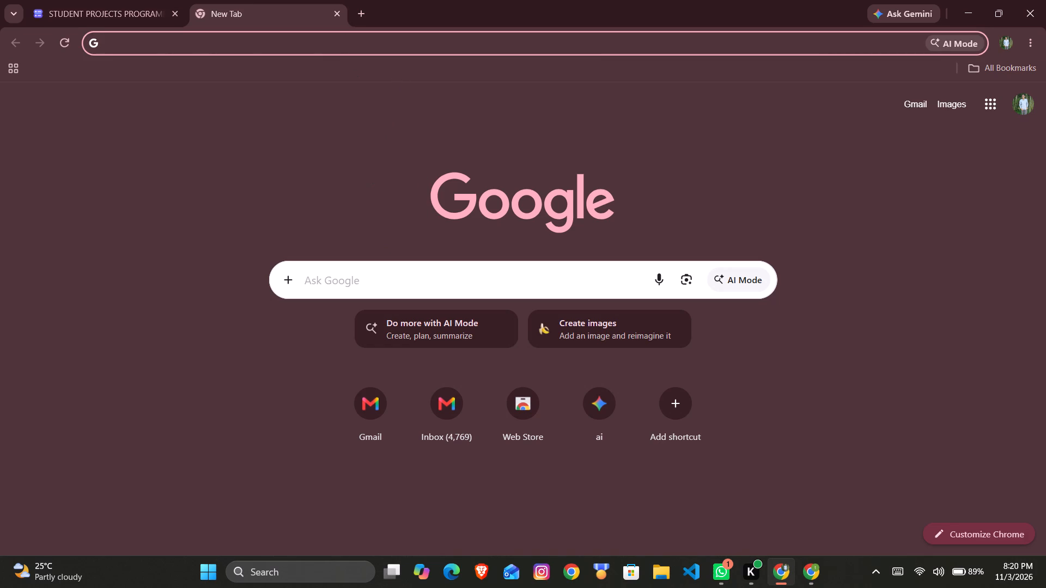
pyautogui.write('PDF')
pyautogui.press('space')
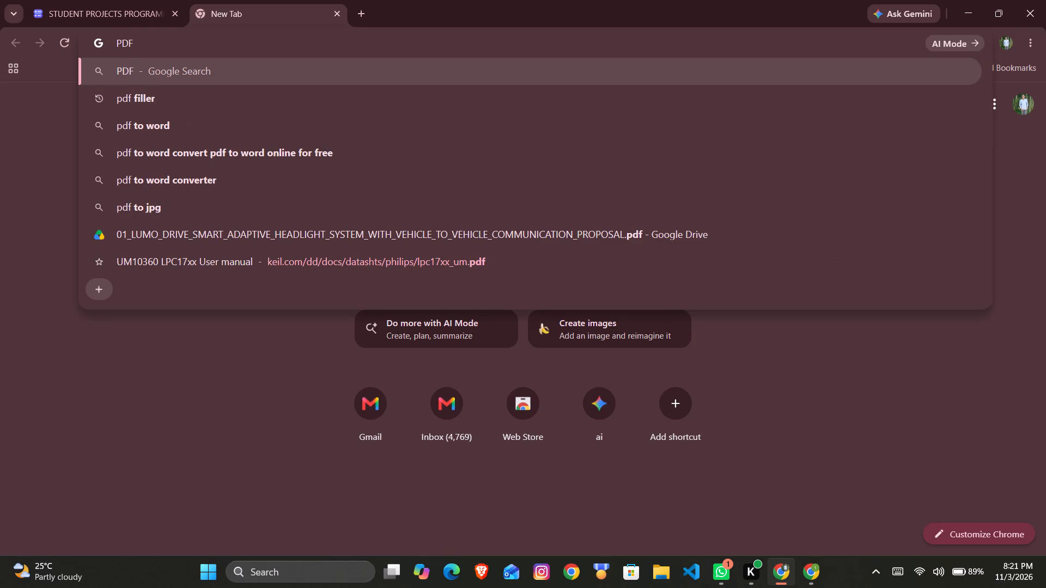
pyautogui.write('sgrink')
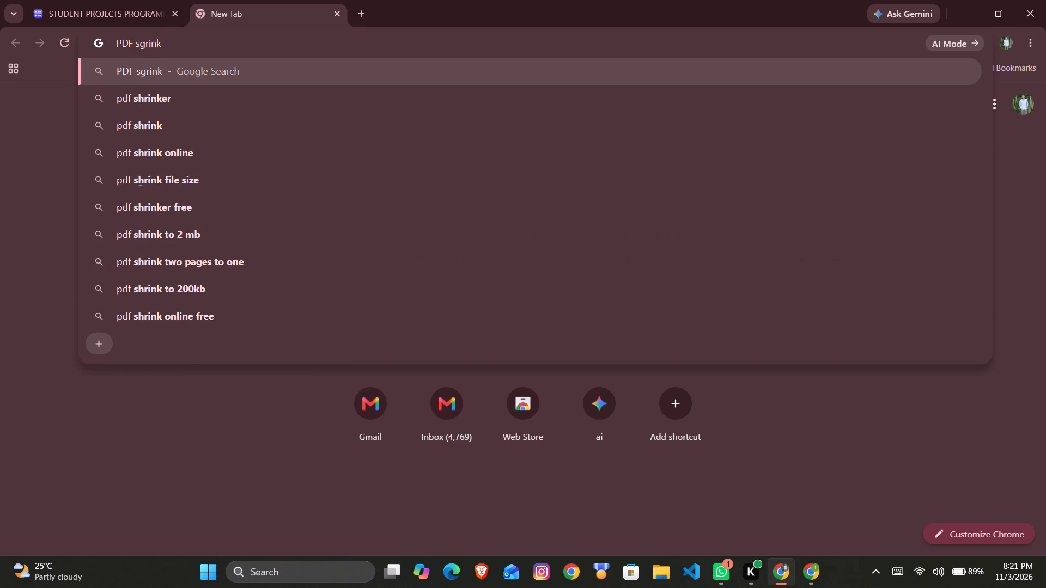
pyautogui.click(311, 101)
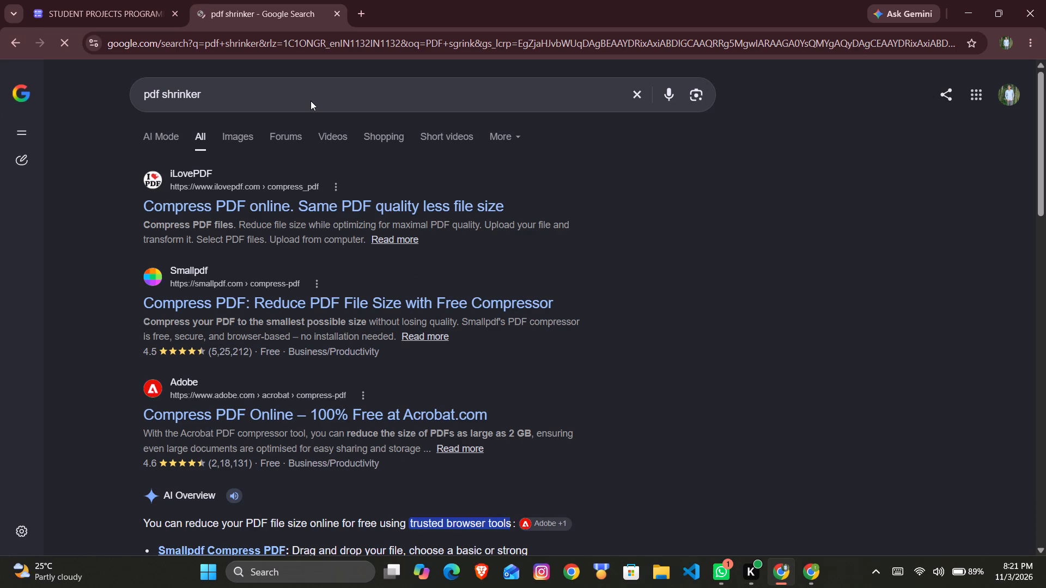
pyautogui.click(283, 192)
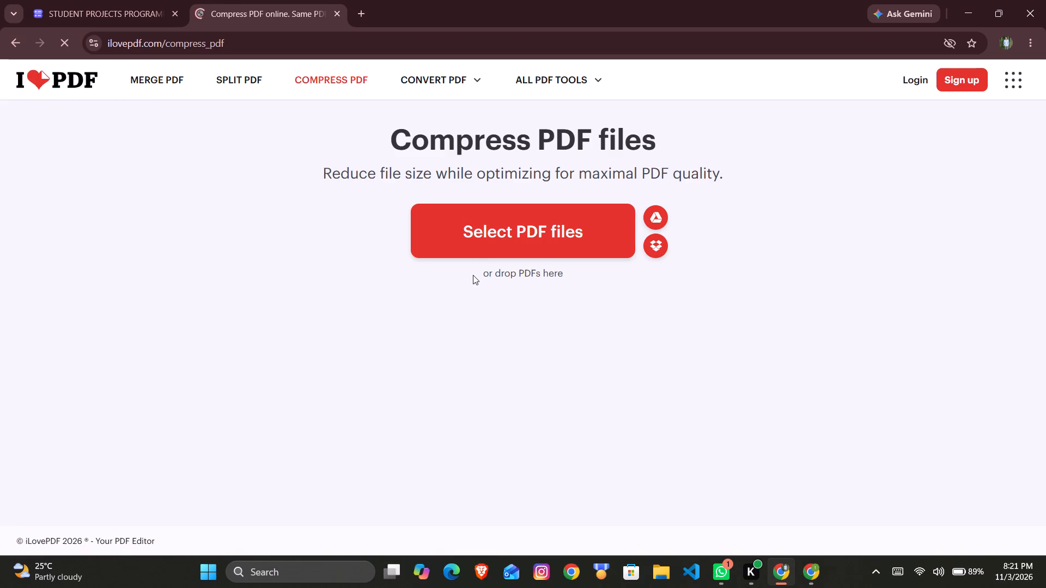
pyautogui.click(468, 235)
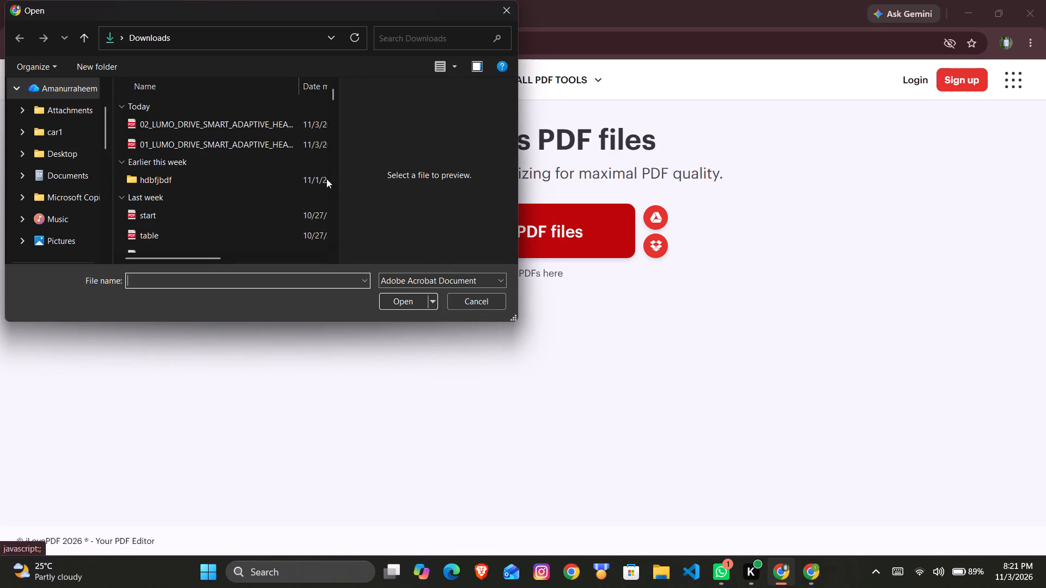
pyautogui.doubleClick(229, 127)
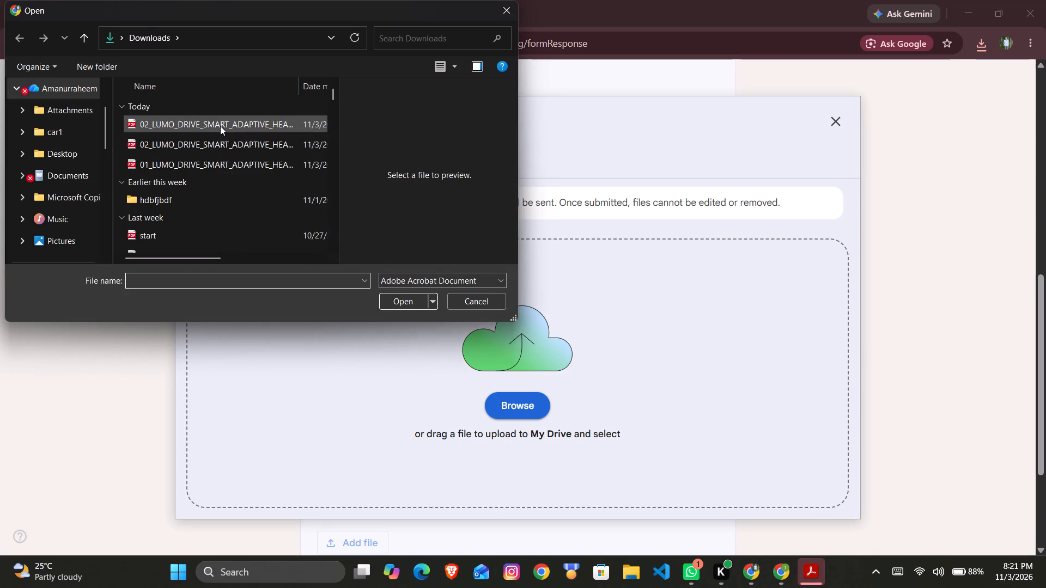
pyautogui.click(220, 126)
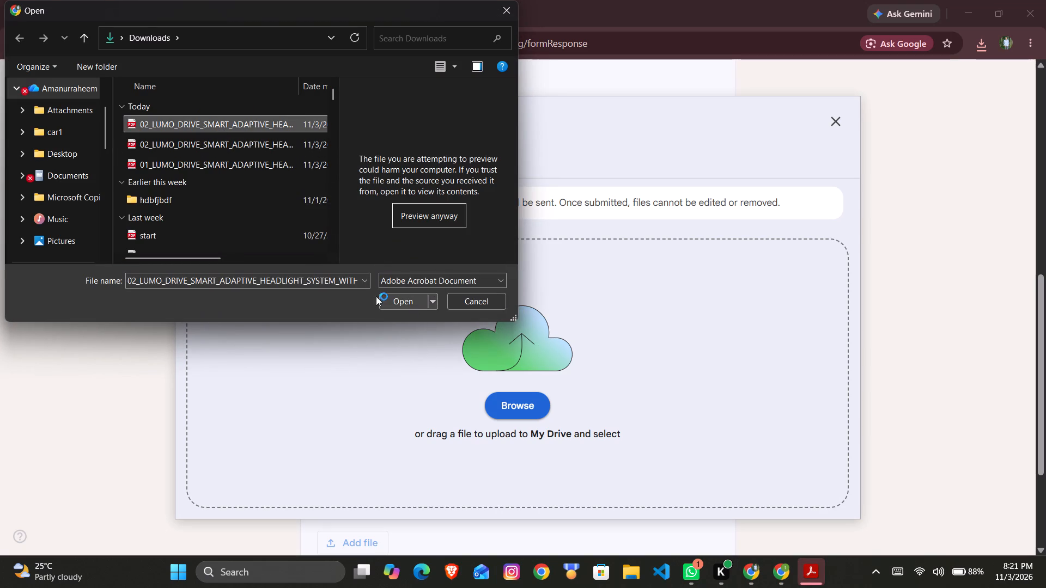
pyautogui.hscroll(-2, 331, 279)
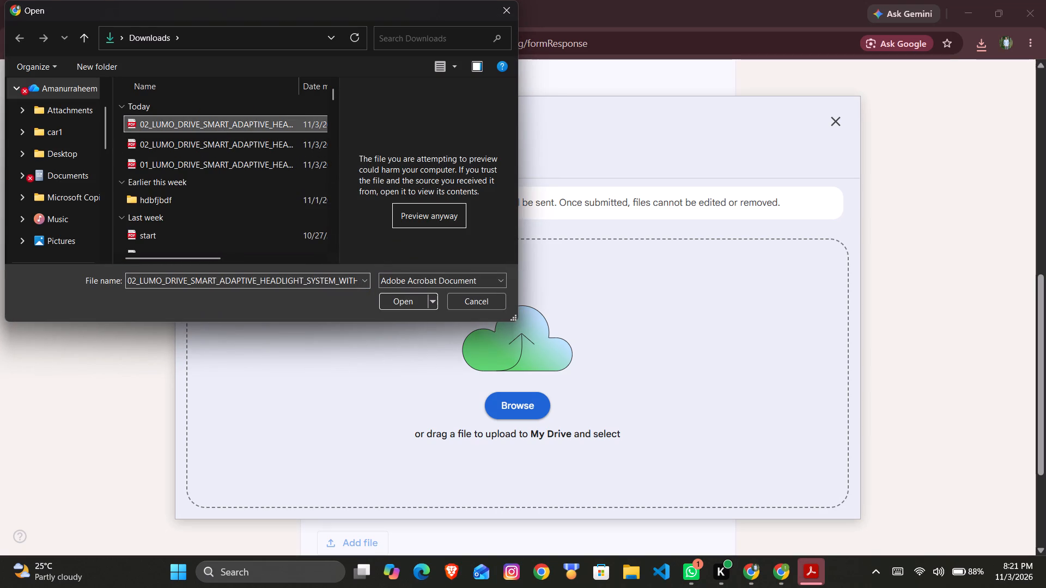
pyautogui.click(331, 279)
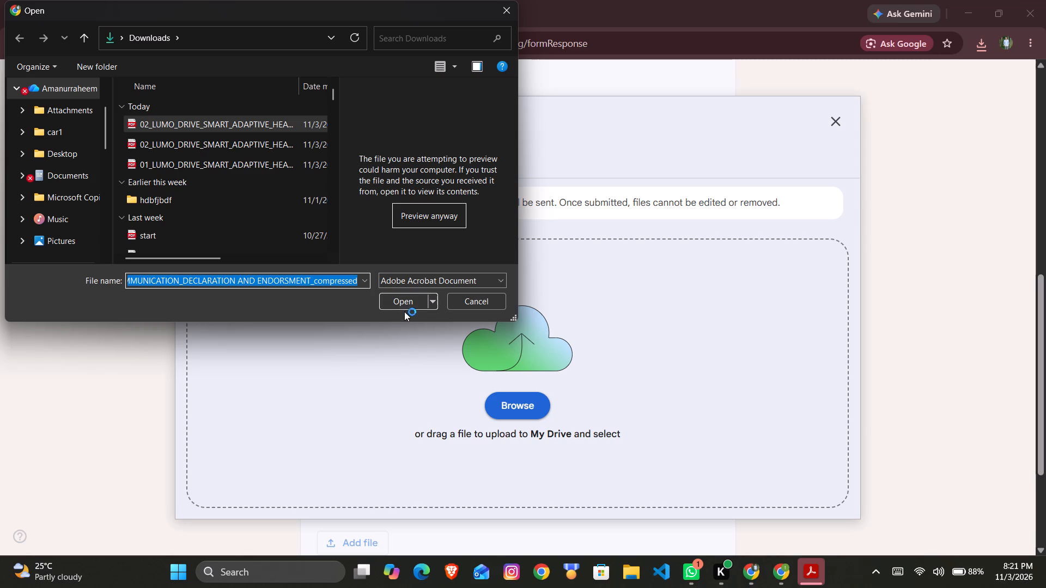
pyautogui.click(354, 279)
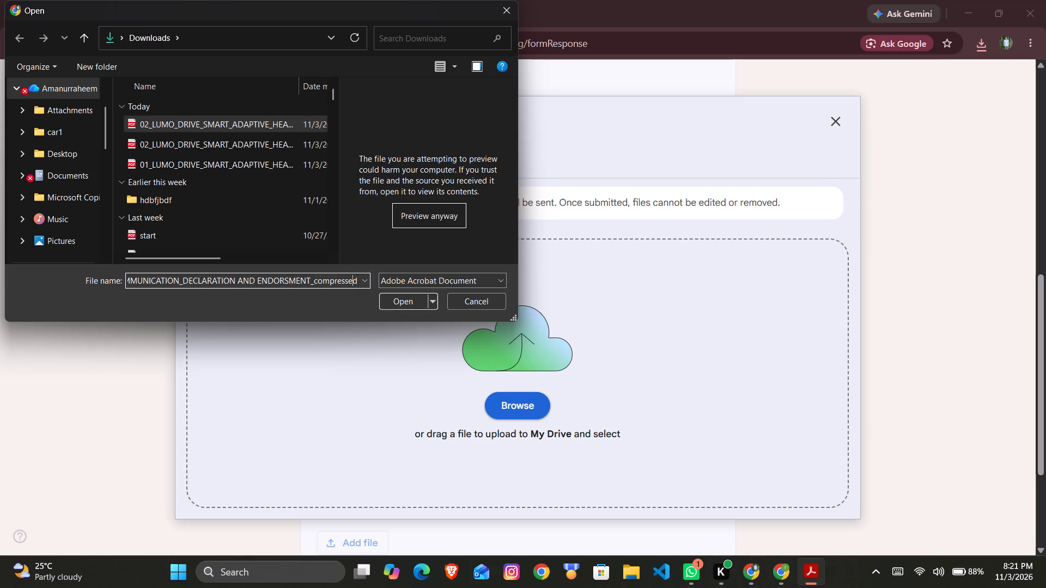
pyautogui.click(358, 280)
pyautogui.press('Right')
pyautogui.press('Right')
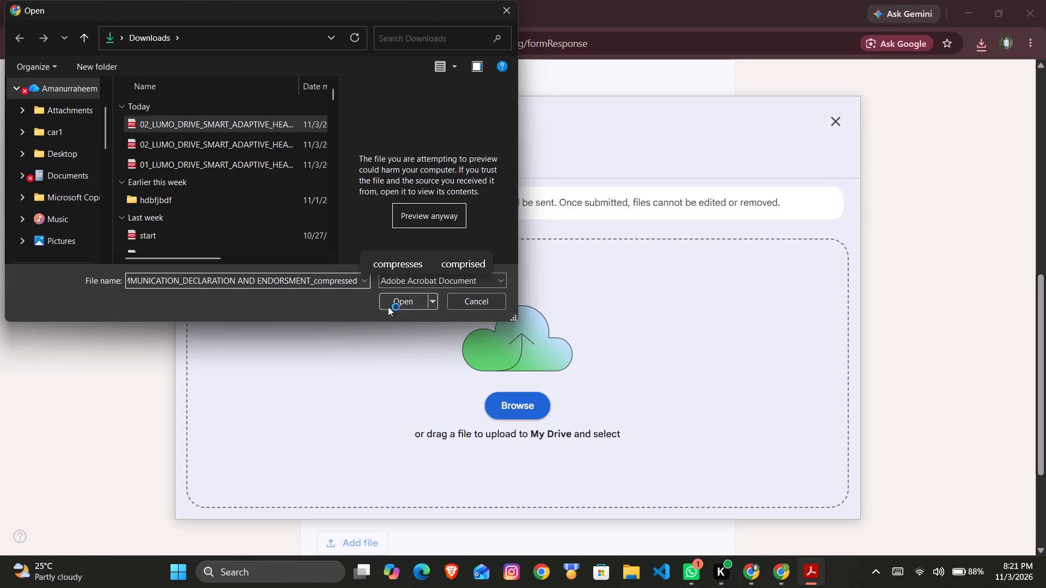
pyautogui.click(394, 304)
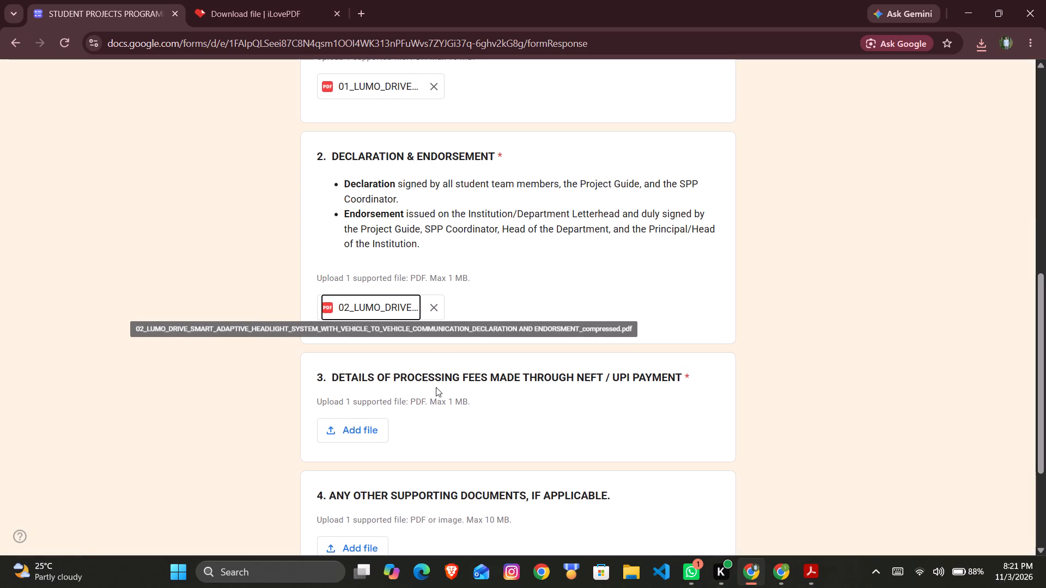
# Review the form's remaining upload sections for processing fee payment details and other supporting documents.
pyautogui.click(436, 387)
pyautogui.scroll(-2, 436, 387)
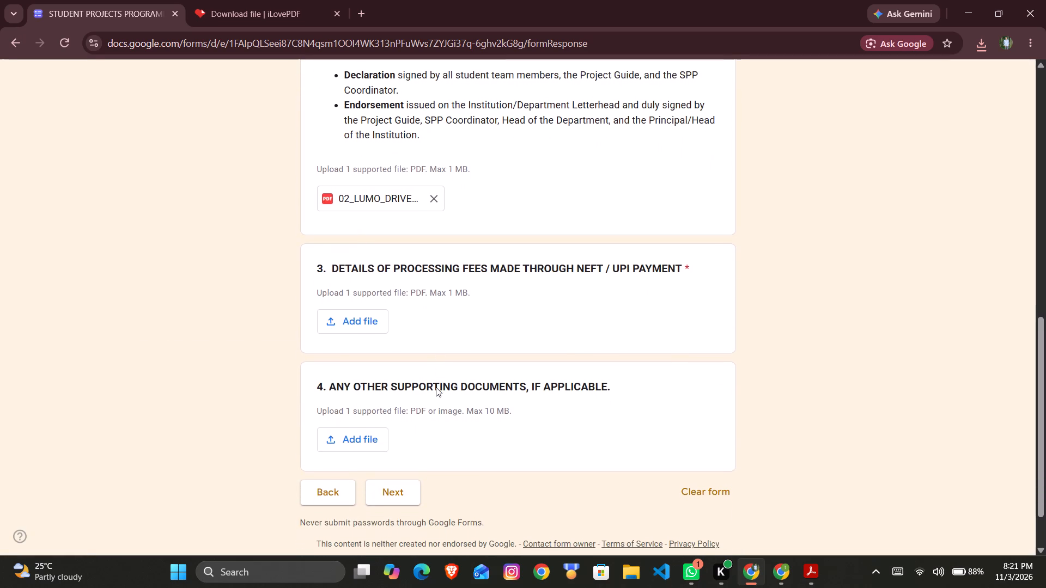
pyautogui.scroll(-2, 436, 387)
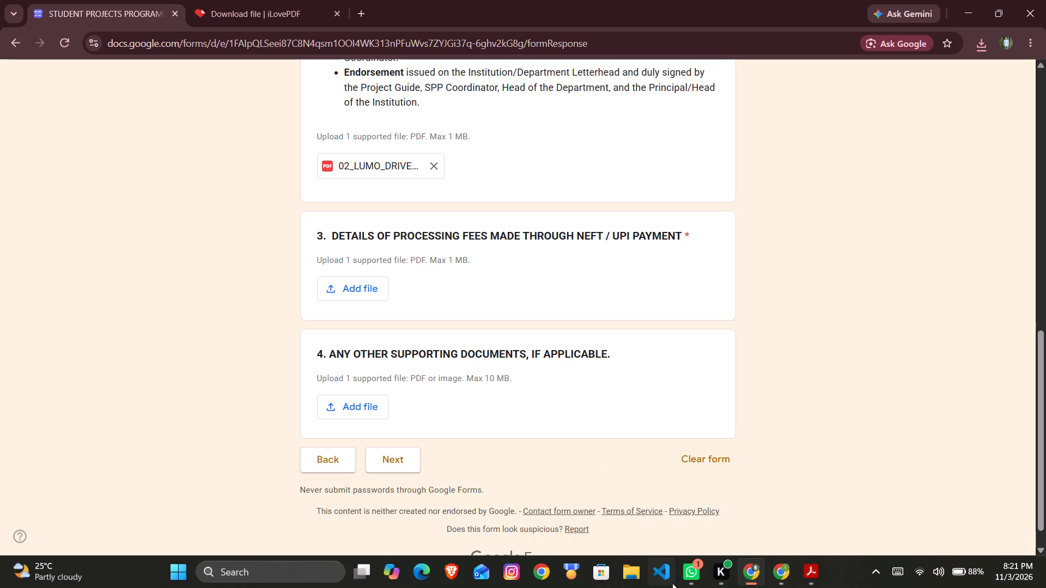
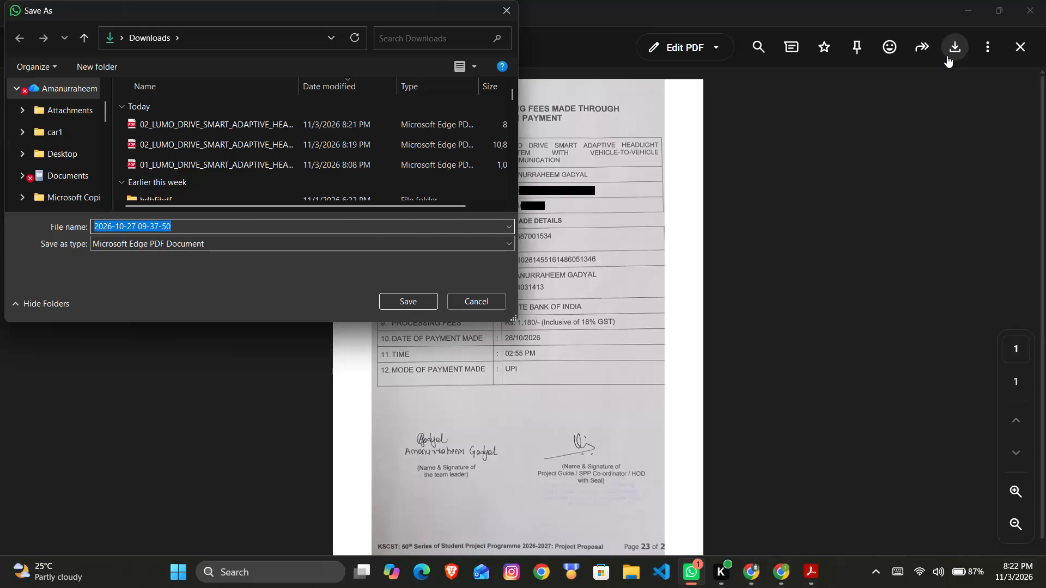
# Replace the payment PDF's save name with the copied 01_LUMO_DRIVE proposal name, dropping PROPOSAL so it ends in COMMUNICATION_.
pyautogui.hotkey('ctrl', 'v')
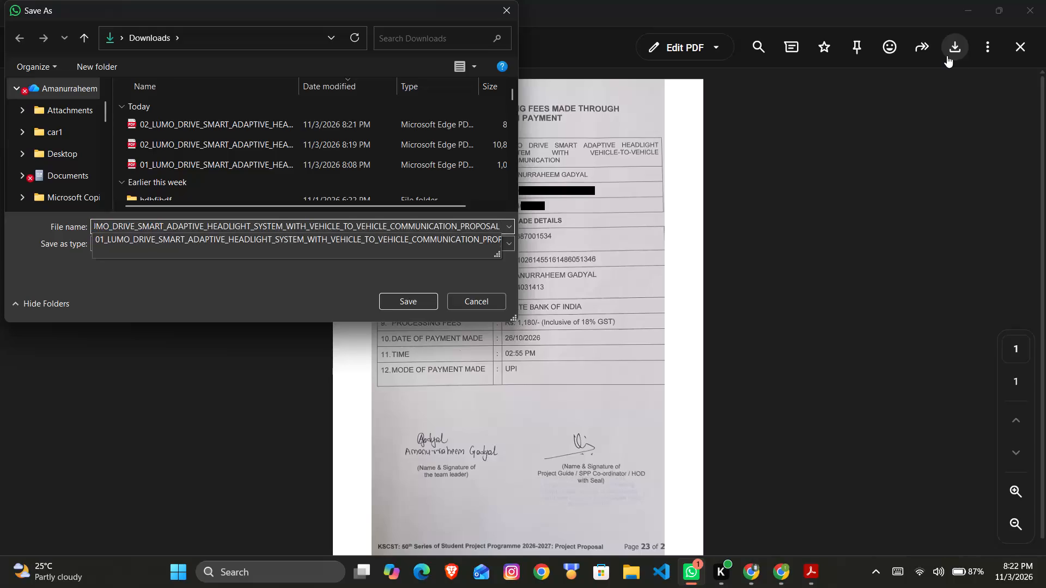
pyautogui.press('BackSpace')
pyautogui.press('BackSpace')
pyautogui.press('BackSpace')
pyautogui.press('BackSpace')
pyautogui.press('BackSpace')
pyautogui.press('BackSpace')
pyautogui.press('BackSpace')
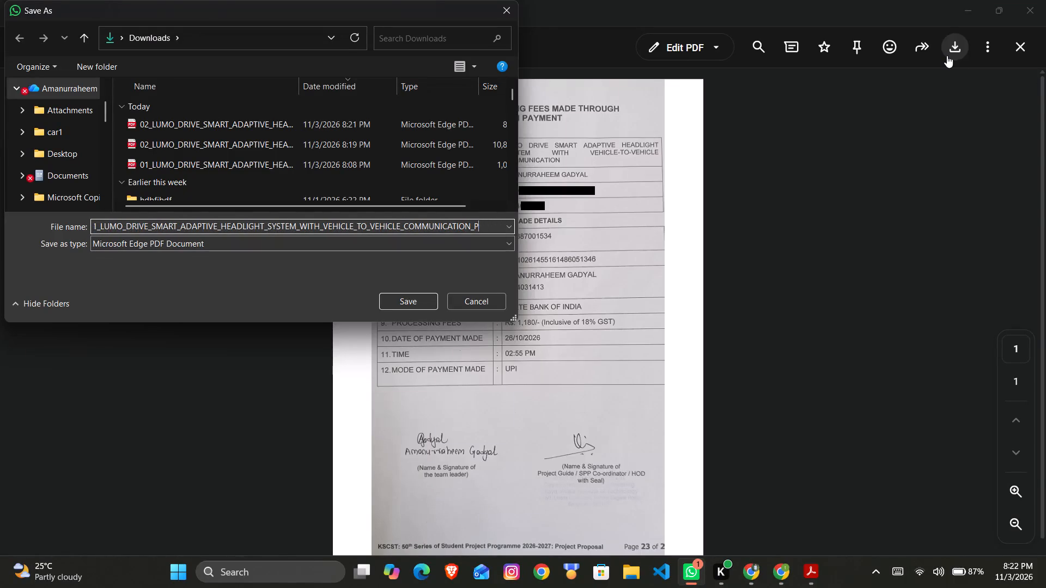
pyautogui.press('BackSpace')
# Append DETAILS_OF_FEES_PAID in capitals after COMMUNICATION_ in the payment PDF's file name.
pyautogui.write('de')
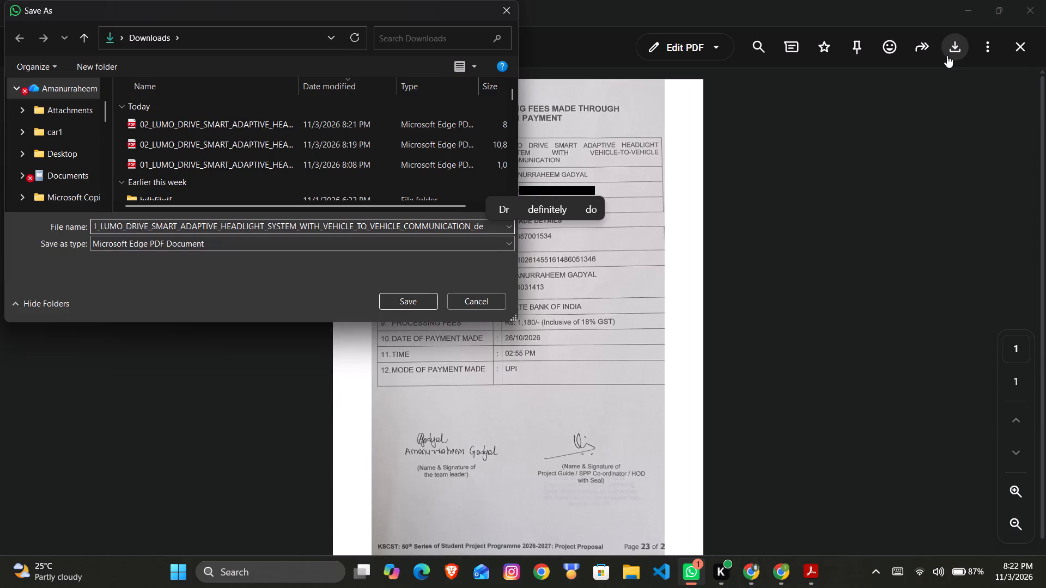
pyautogui.press('BackSpace')
pyautogui.press('BackSpace')
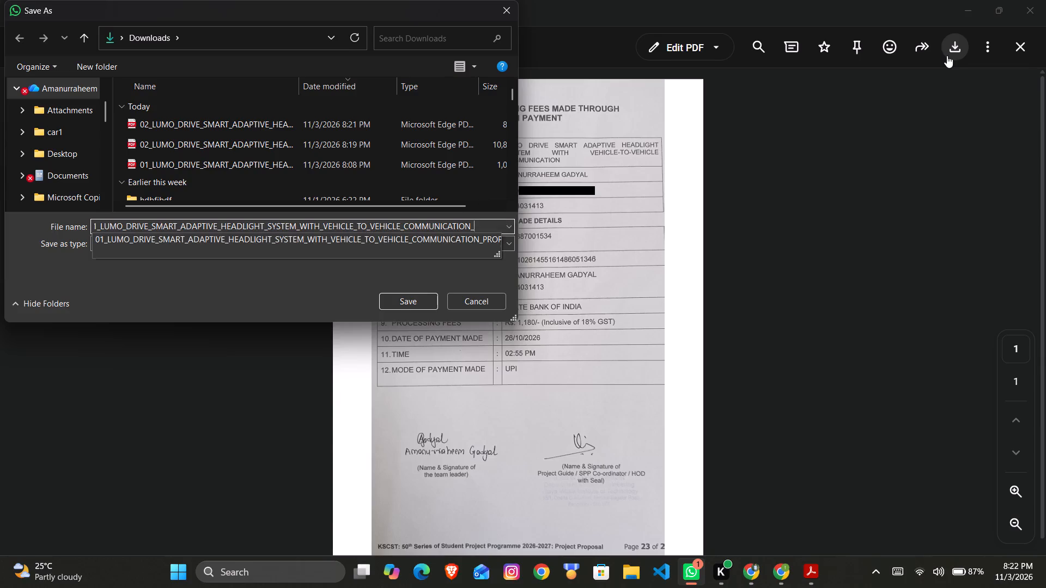
pyautogui.write('DETAILS O')
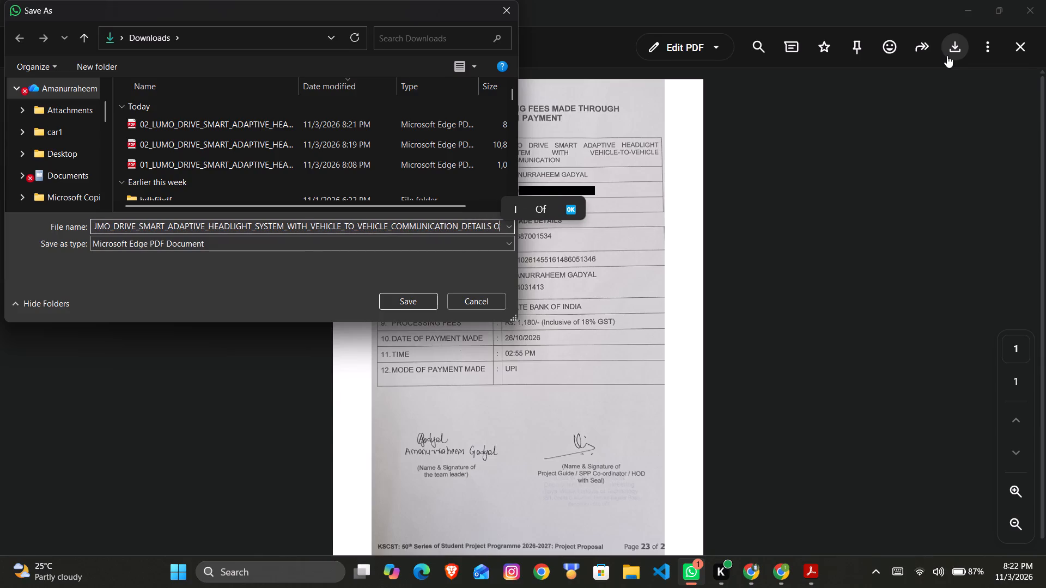
pyautogui.press('BackSpace')
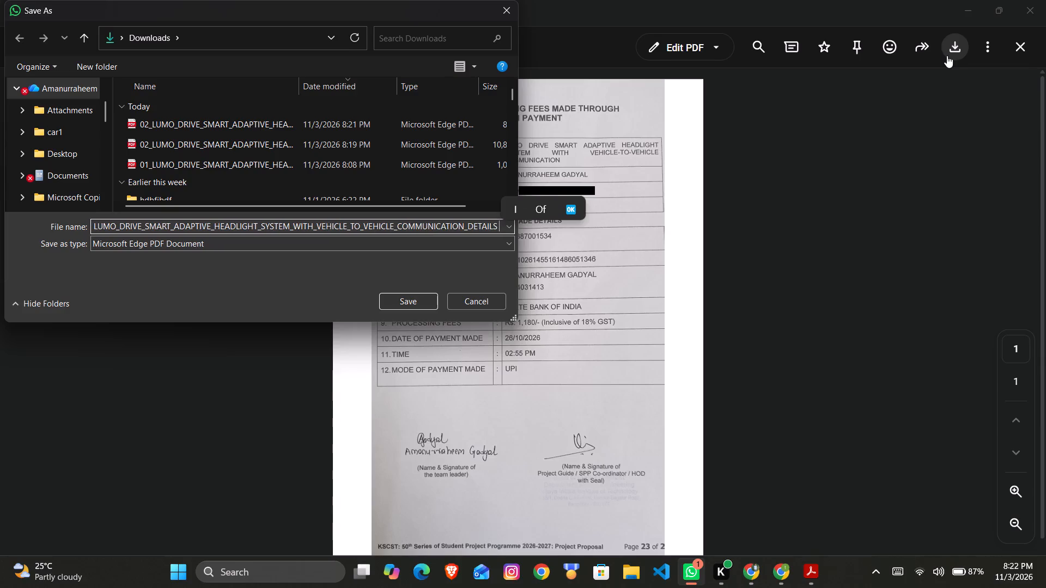
pyautogui.press('BackSpace')
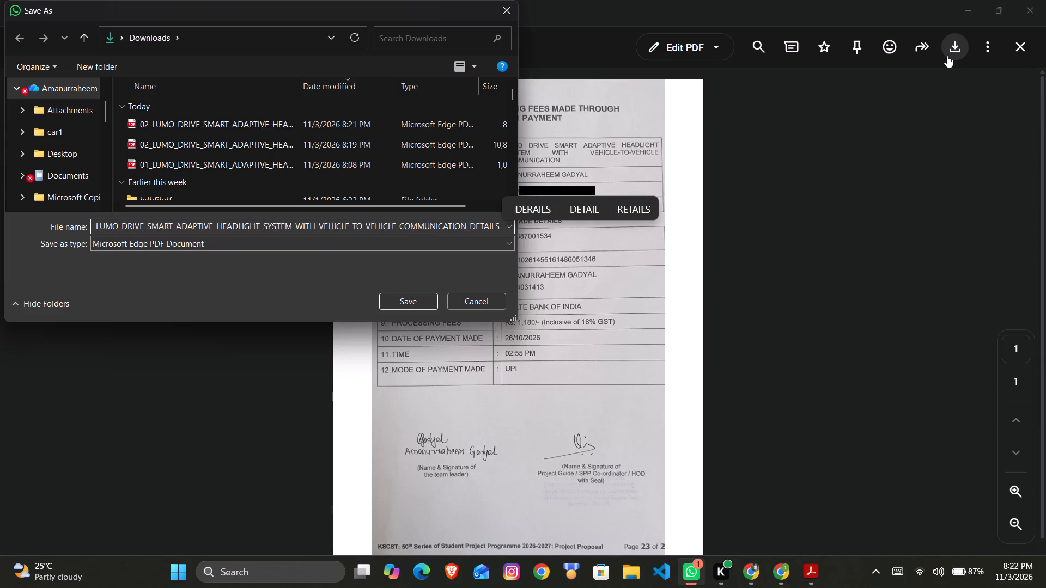
pyautogui.hotkey('shift', '_')
pyautogui.write('OF')
pyautogui.hotkey('shift', '_')
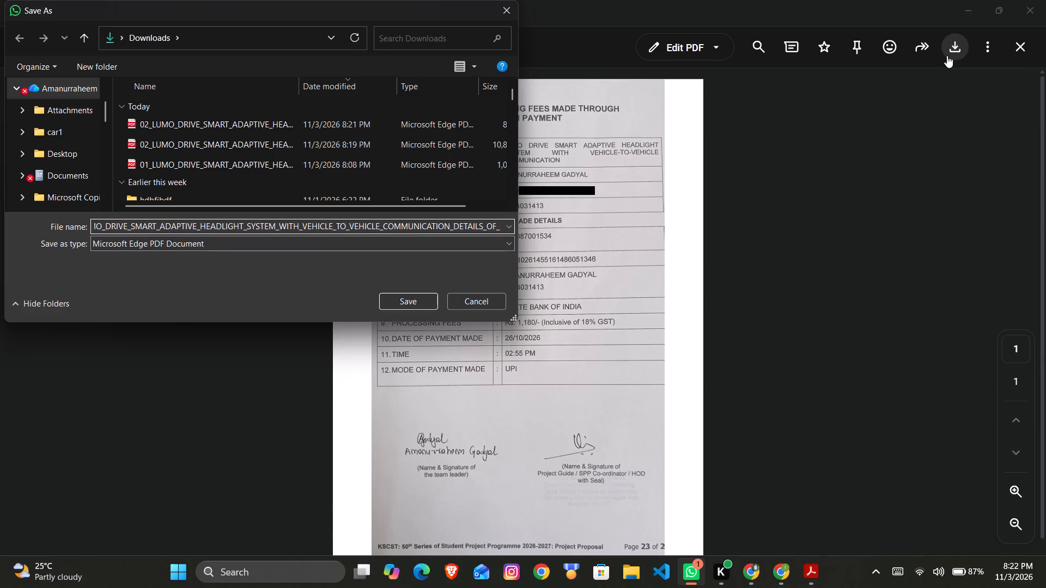
pyautogui.write('FEES')
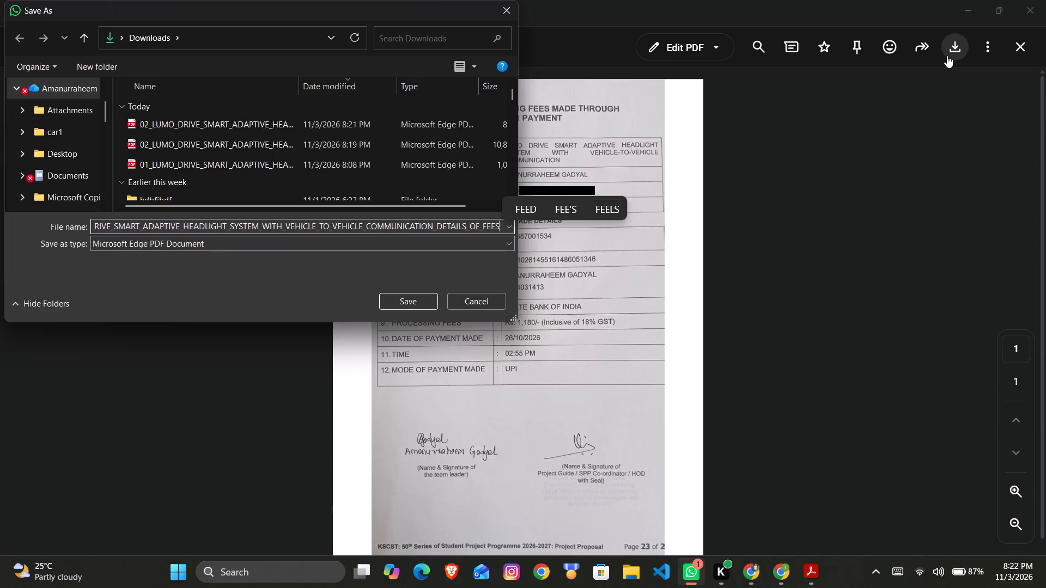
pyautogui.hotkey('shift', '_')
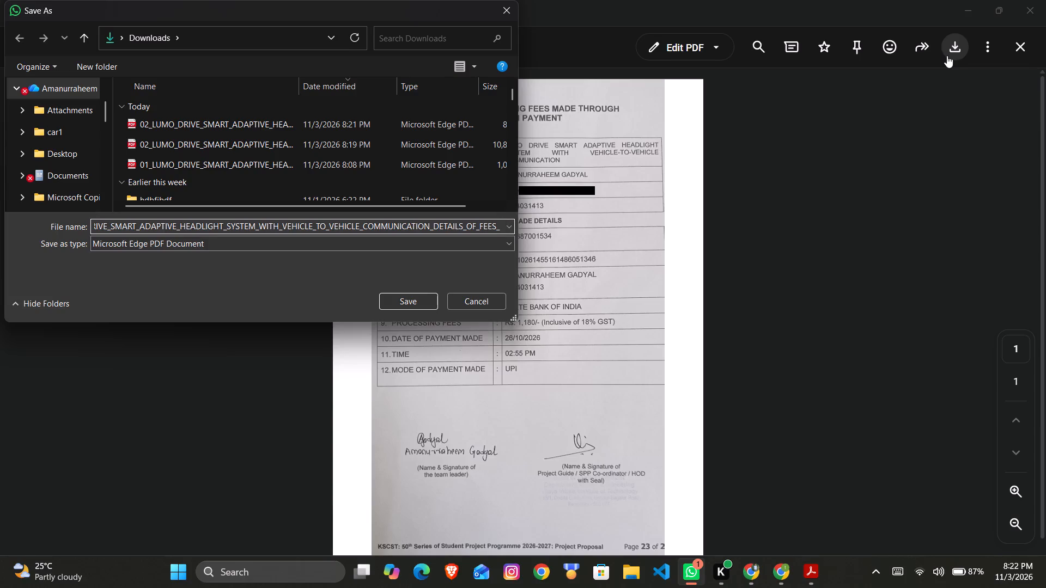
pyautogui.write('MADE')
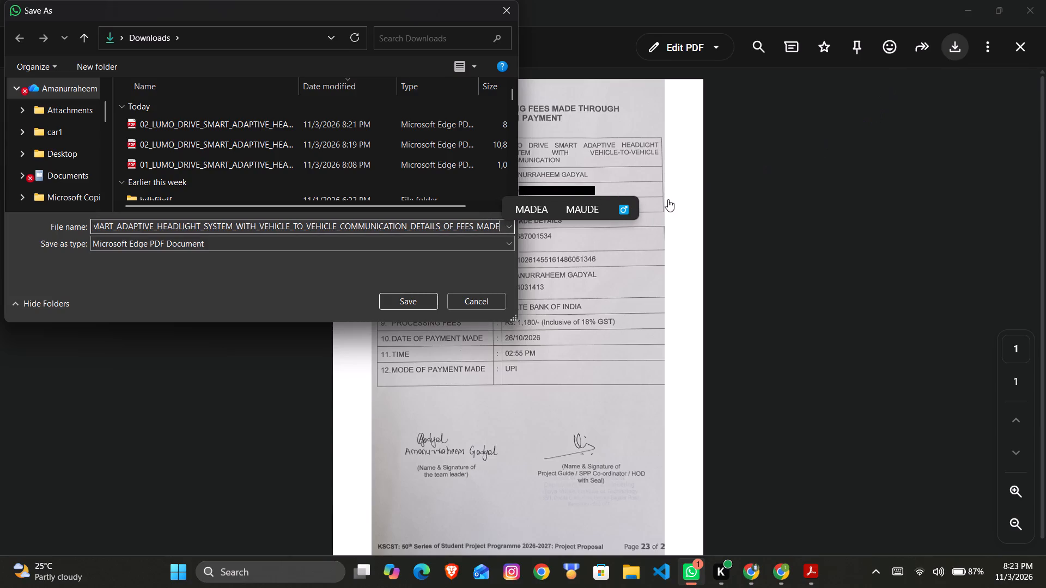
pyautogui.press('BackSpace')
pyautogui.press('BackSpace')
pyautogui.press('BackSpace')
pyautogui.press('BackSpace')
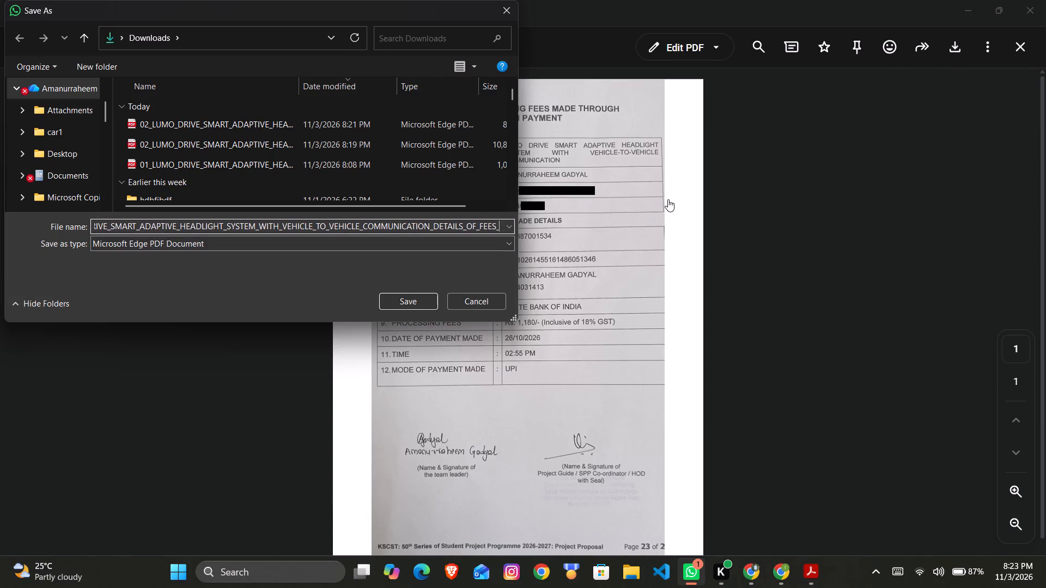
pyautogui.write('PAID')
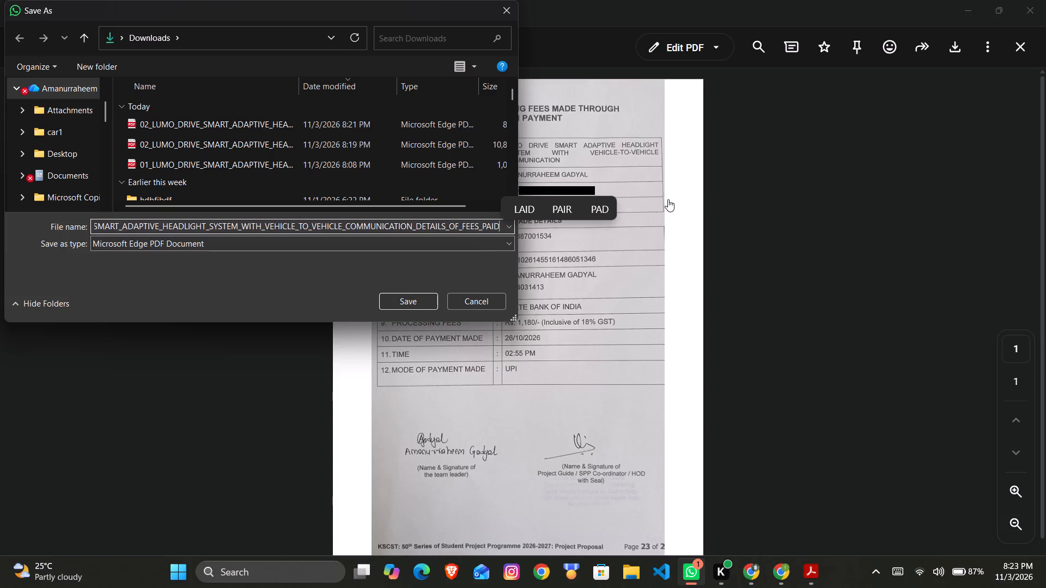
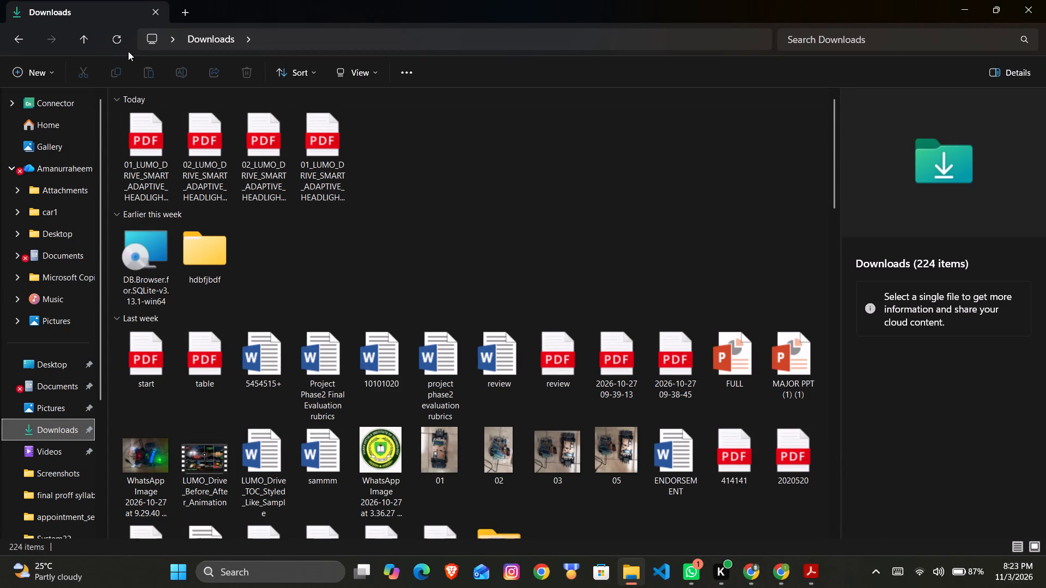
# Refresh the Downloads folder and change the number prefix of the DETAILS_OF_FEES_PAID PDF's file name to 03.
pyautogui.click(119, 40)
pyautogui.click(116, 34)
pyautogui.click(116, 40)
pyautogui.click(125, 167)
pyautogui.rightClick(125, 167)
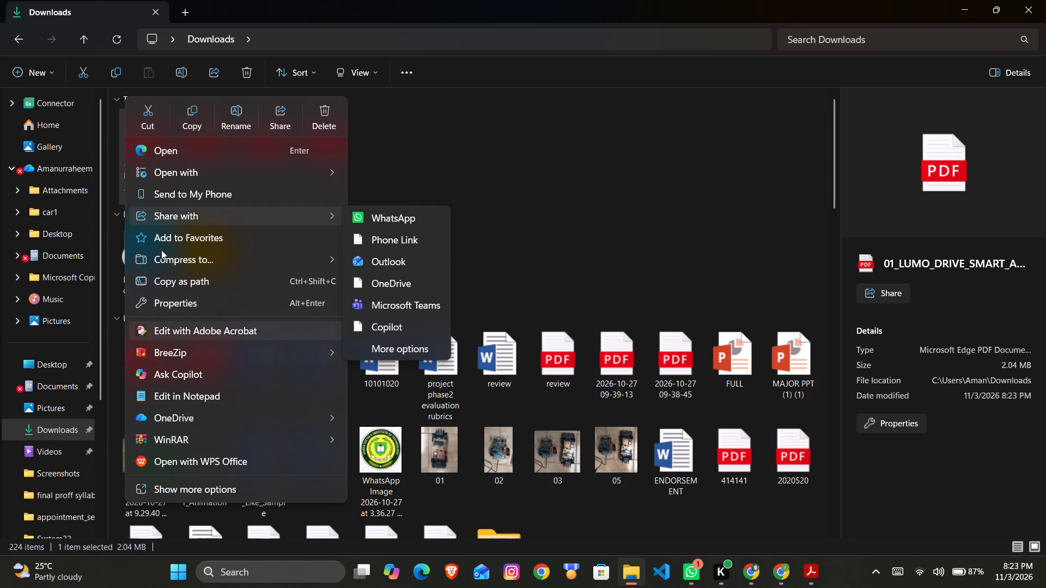
pyautogui.click(227, 105)
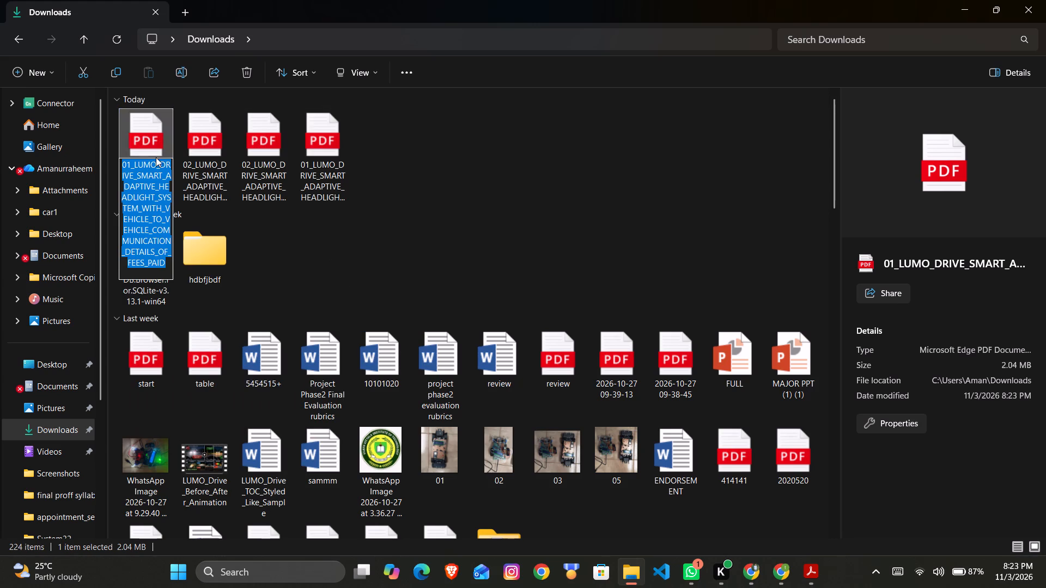
pyautogui.click(128, 163)
pyautogui.press('Right')
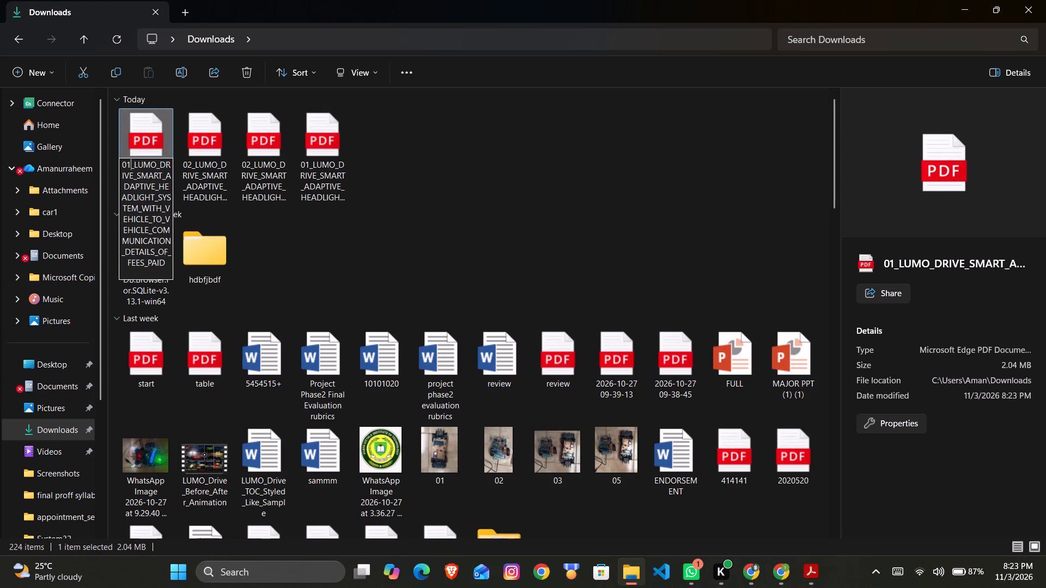
pyautogui.press('BackSpace')
pyautogui.press('3')
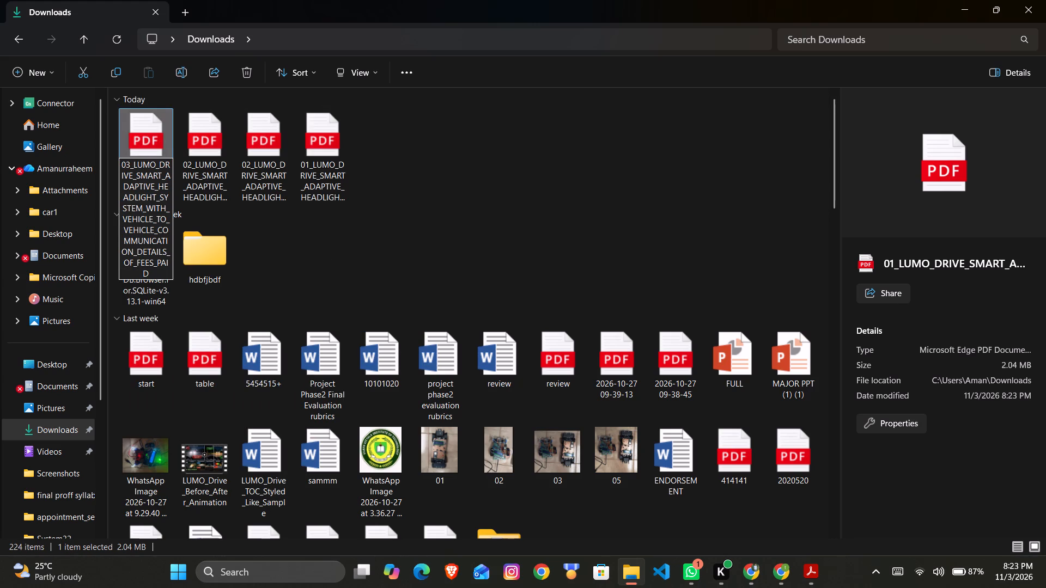
pyautogui.press('Return')
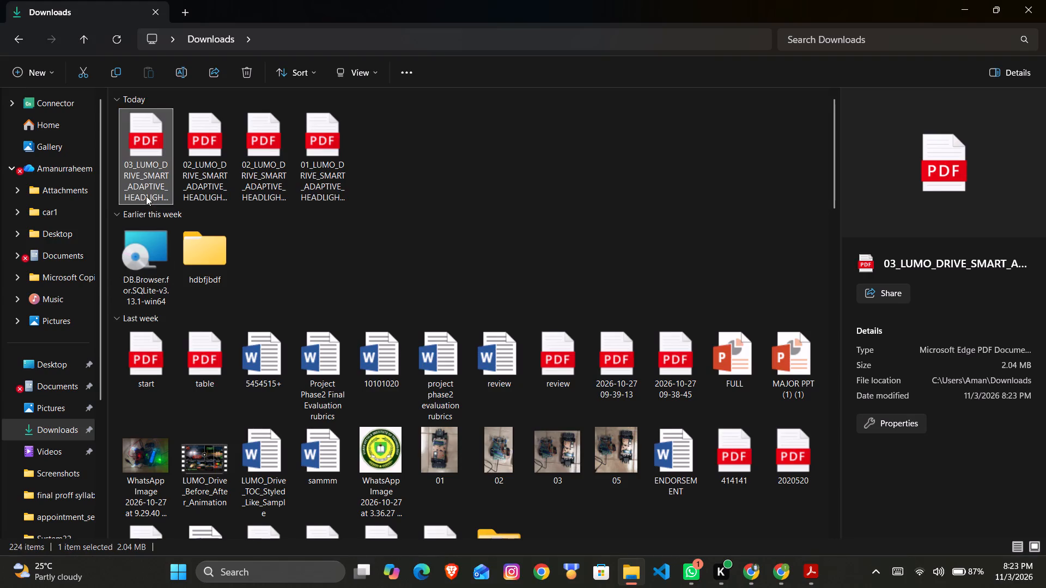
# Open the 03_LUMO_DRIVE DETAILS_OF_FEES_PAID PDF from Downloads, check its processing fee payment details and signatures, and close it.
pyautogui.doubleClick(150, 172)
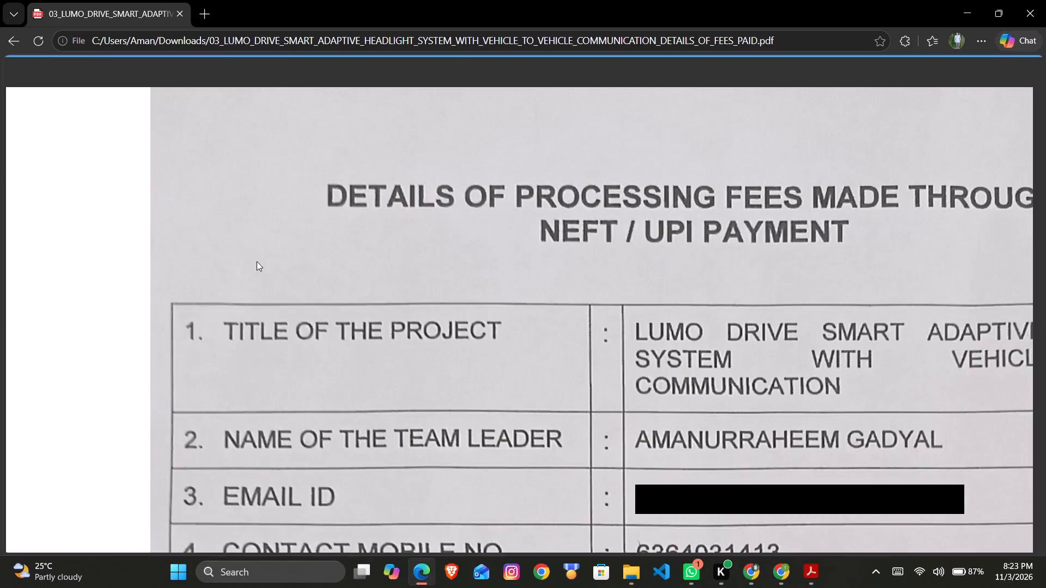
pyautogui.scroll(-9, 266, 313)
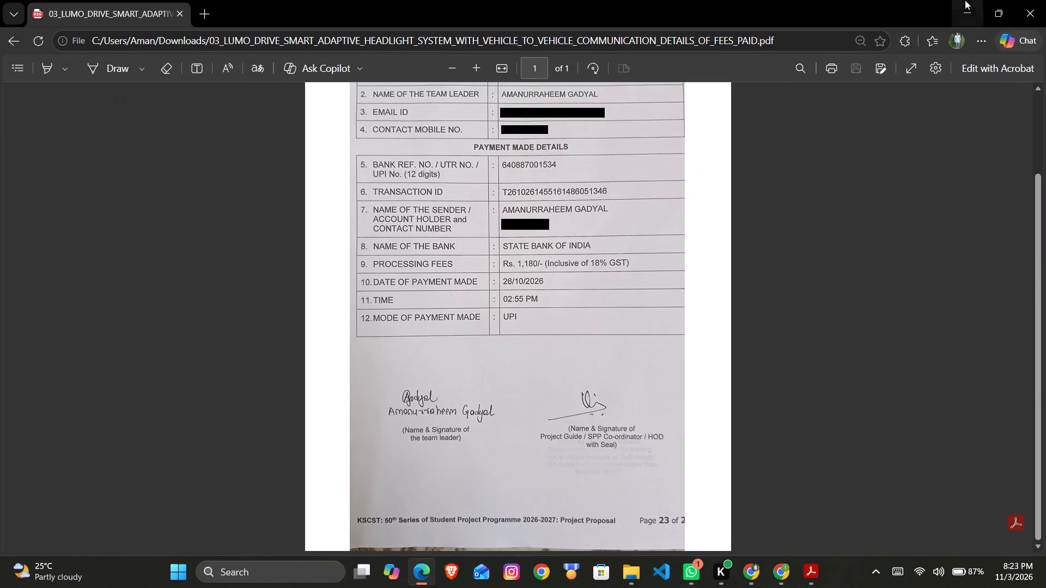
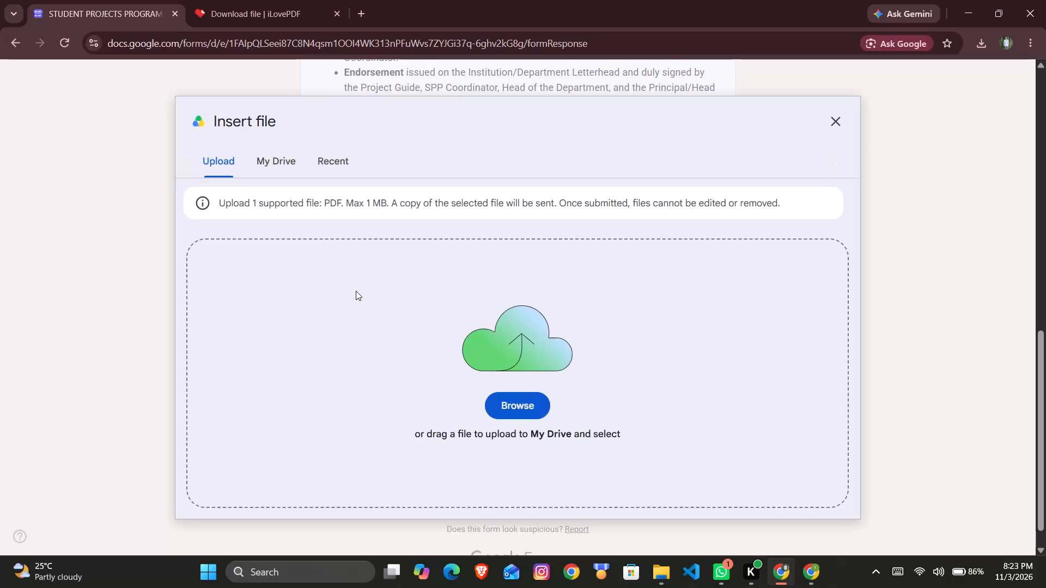
# Browse the computer's files for the PDF to upload to the form's open file-insert dialog.
pyautogui.click(496, 402)
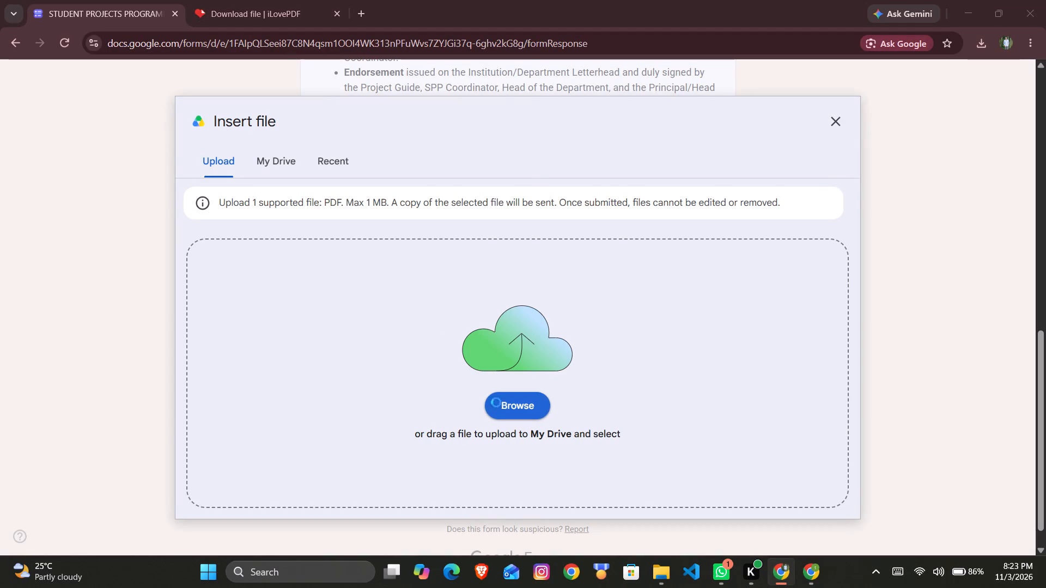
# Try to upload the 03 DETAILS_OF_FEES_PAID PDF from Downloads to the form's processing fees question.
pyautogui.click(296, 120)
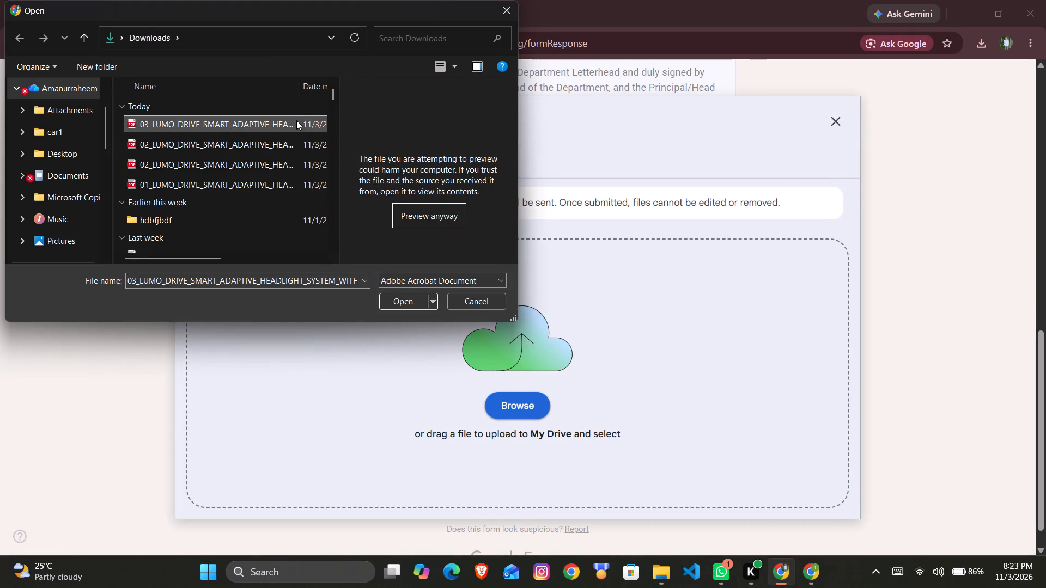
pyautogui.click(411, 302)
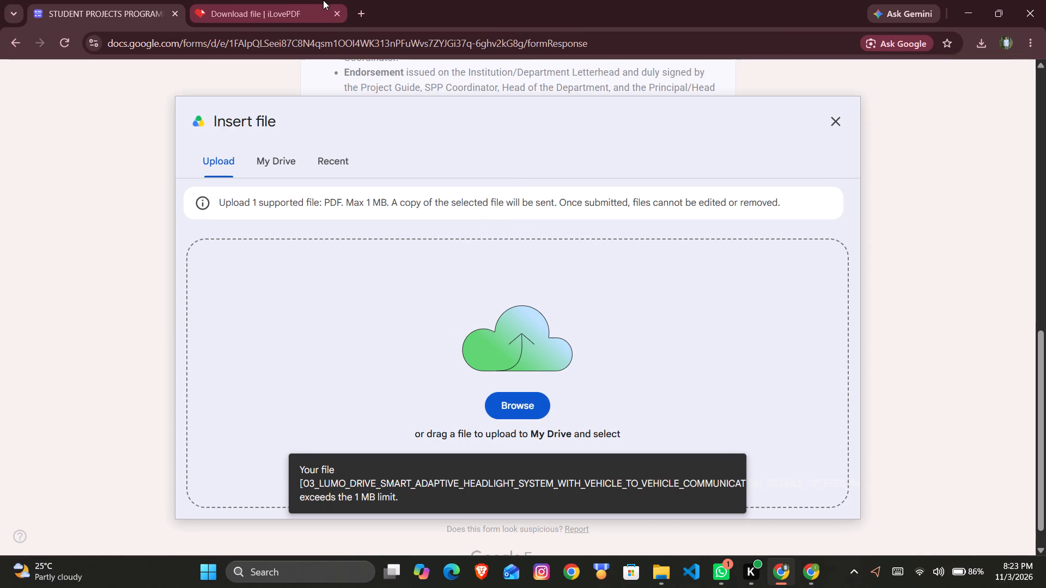
pyautogui.click(298, 0)
pyautogui.click(349, 189)
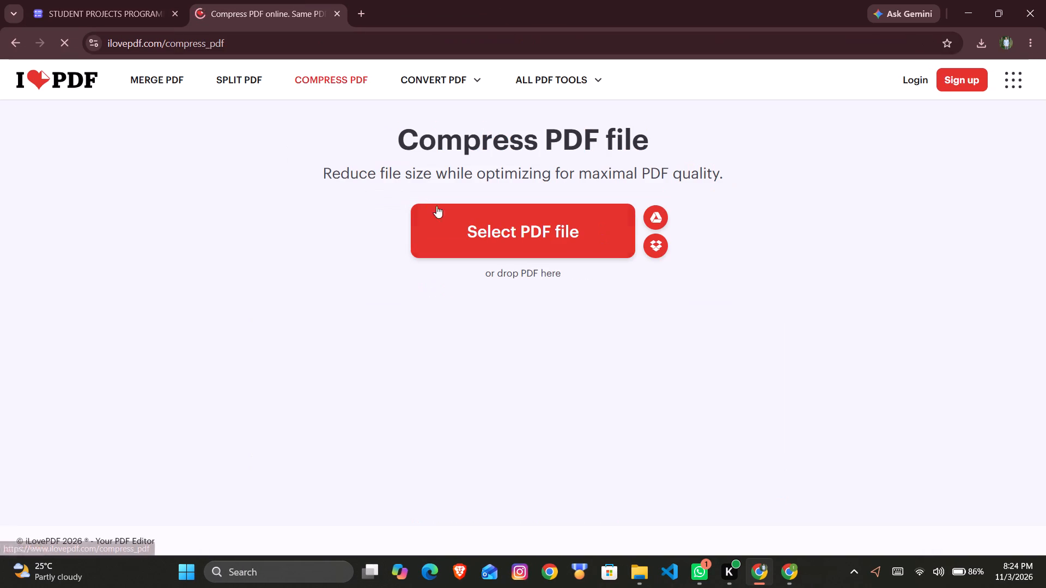
pyautogui.click(454, 221)
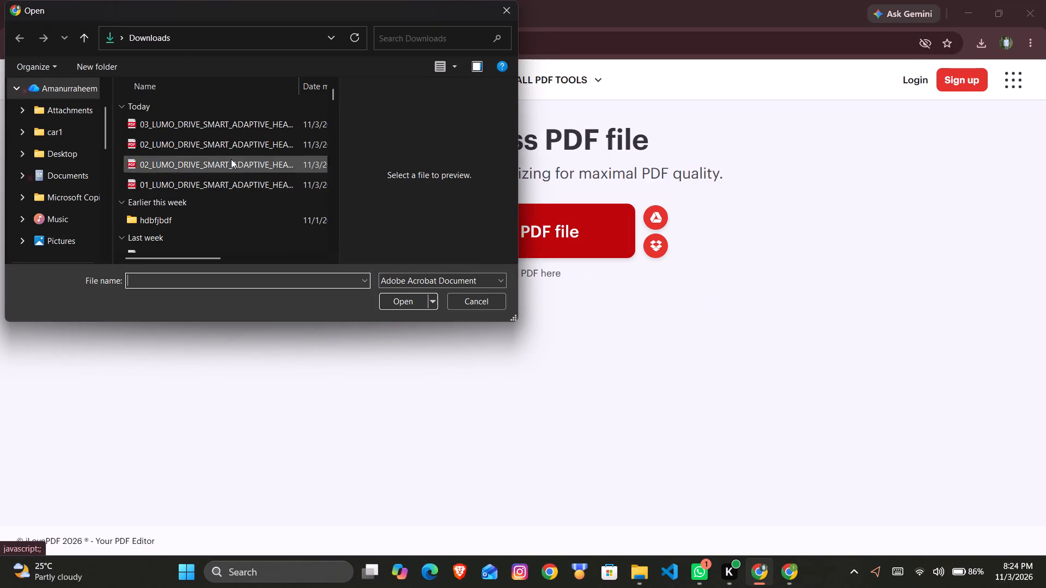
pyautogui.doubleClick(216, 128)
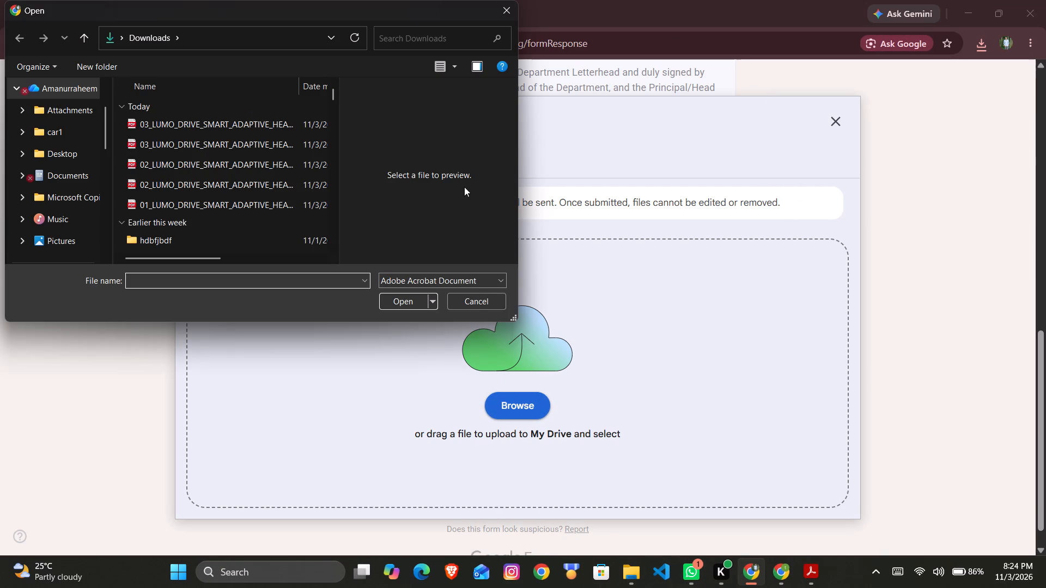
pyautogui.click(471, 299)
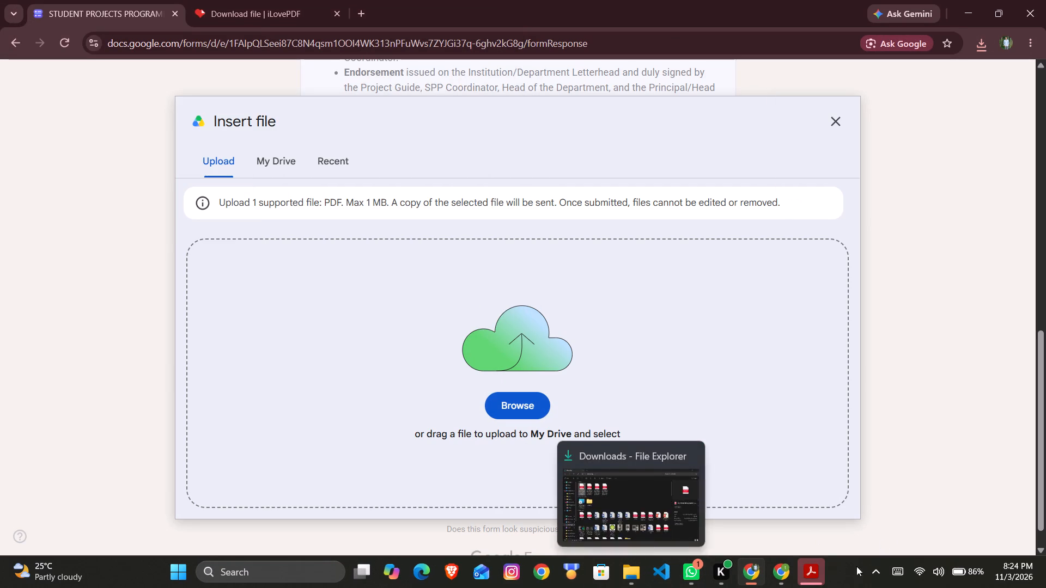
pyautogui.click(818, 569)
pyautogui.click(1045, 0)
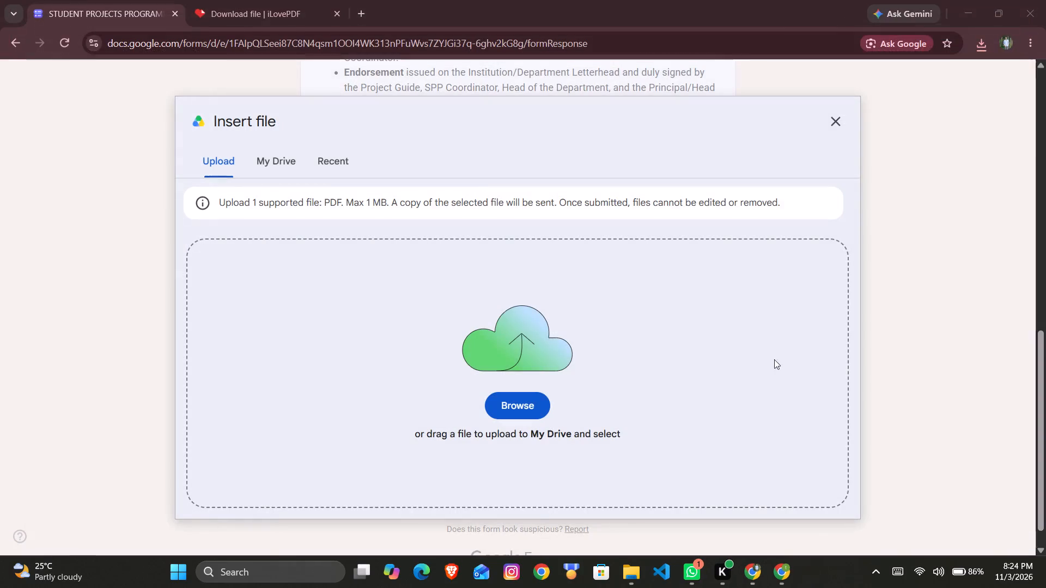
# Switch to File Explorer and refresh the Downloads folder.
pyautogui.click(660, 563)
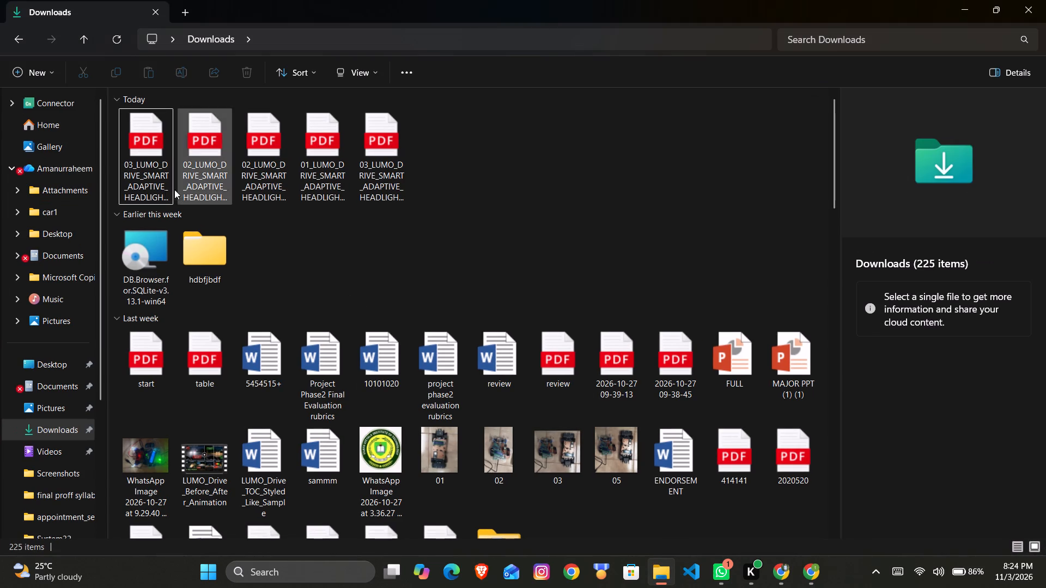
pyautogui.click(113, 44)
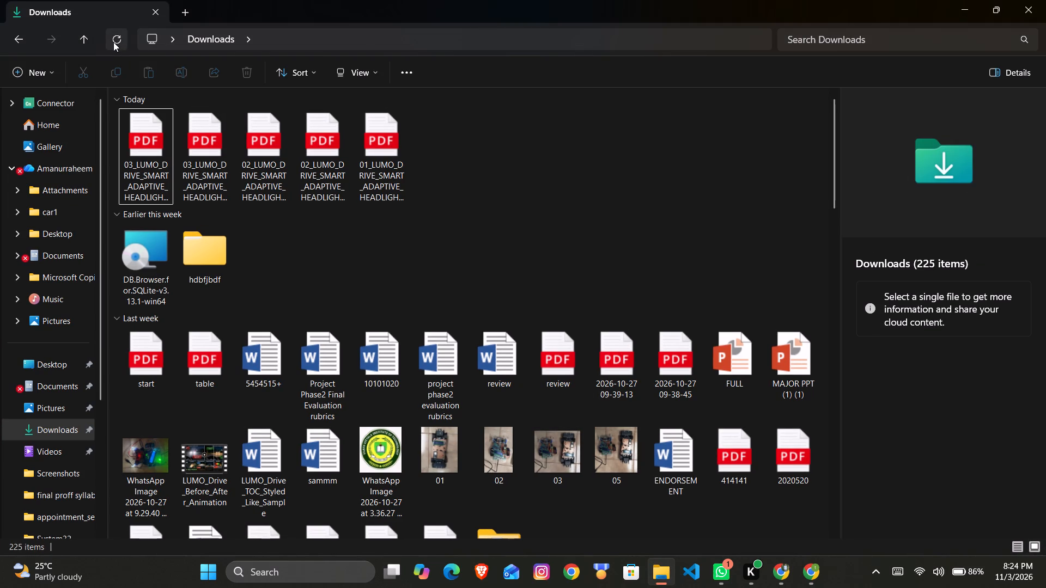
pyautogui.click(113, 41)
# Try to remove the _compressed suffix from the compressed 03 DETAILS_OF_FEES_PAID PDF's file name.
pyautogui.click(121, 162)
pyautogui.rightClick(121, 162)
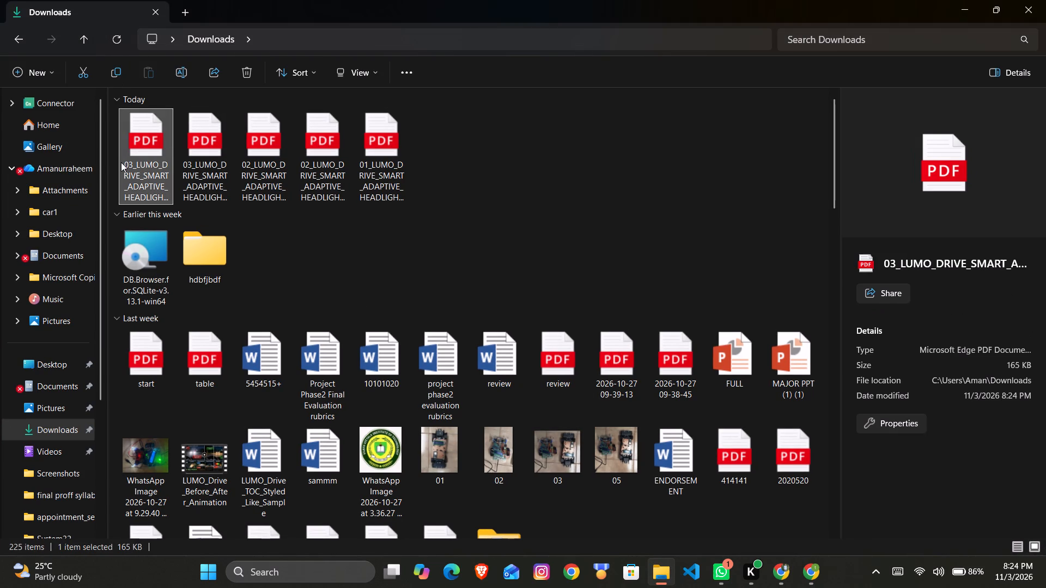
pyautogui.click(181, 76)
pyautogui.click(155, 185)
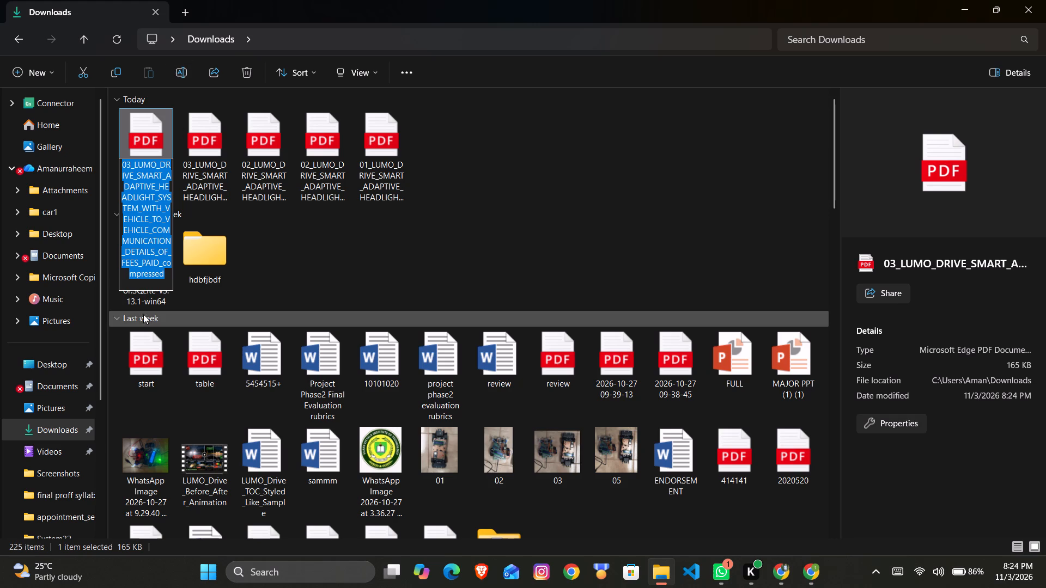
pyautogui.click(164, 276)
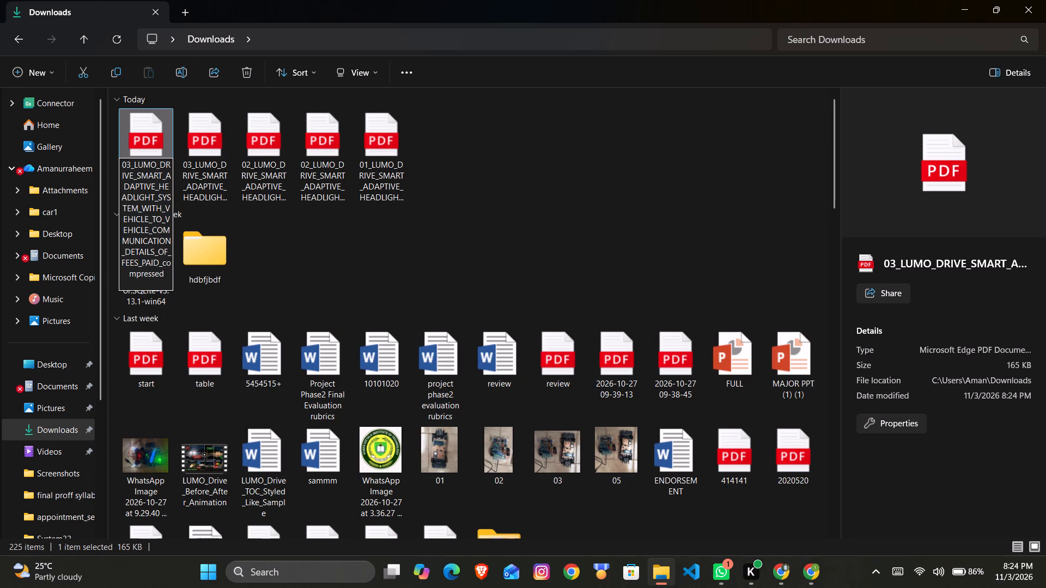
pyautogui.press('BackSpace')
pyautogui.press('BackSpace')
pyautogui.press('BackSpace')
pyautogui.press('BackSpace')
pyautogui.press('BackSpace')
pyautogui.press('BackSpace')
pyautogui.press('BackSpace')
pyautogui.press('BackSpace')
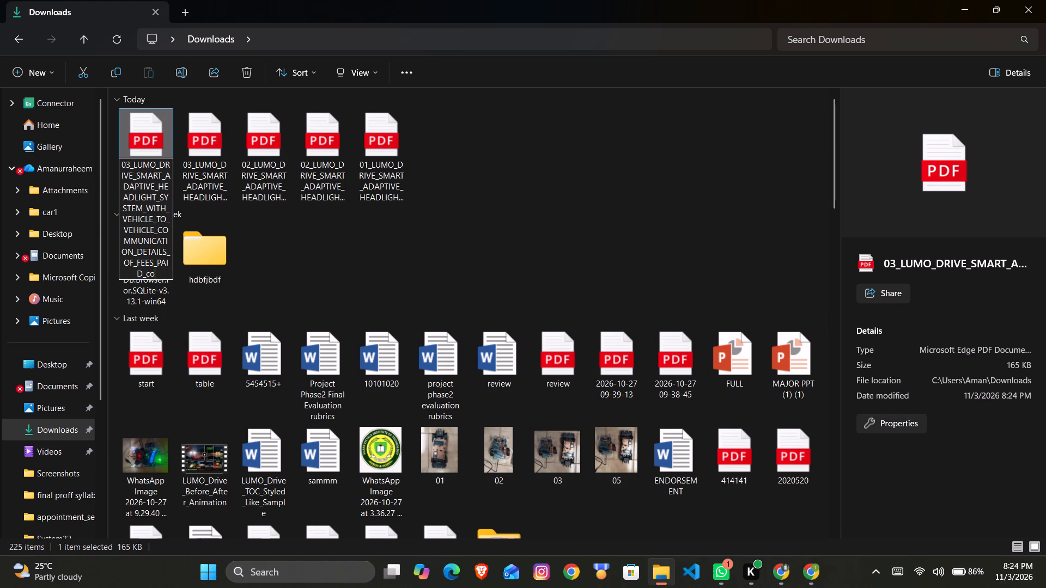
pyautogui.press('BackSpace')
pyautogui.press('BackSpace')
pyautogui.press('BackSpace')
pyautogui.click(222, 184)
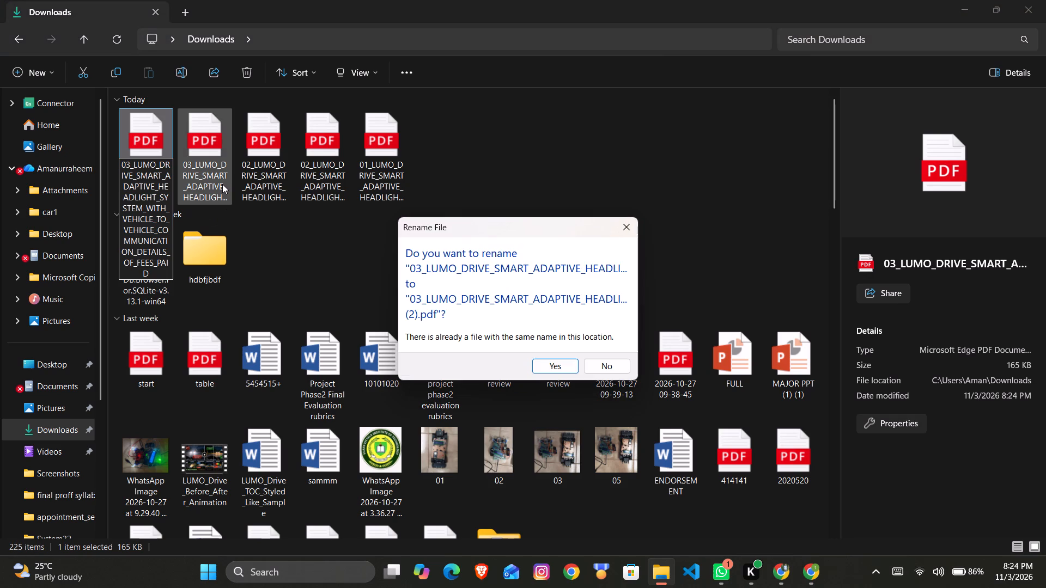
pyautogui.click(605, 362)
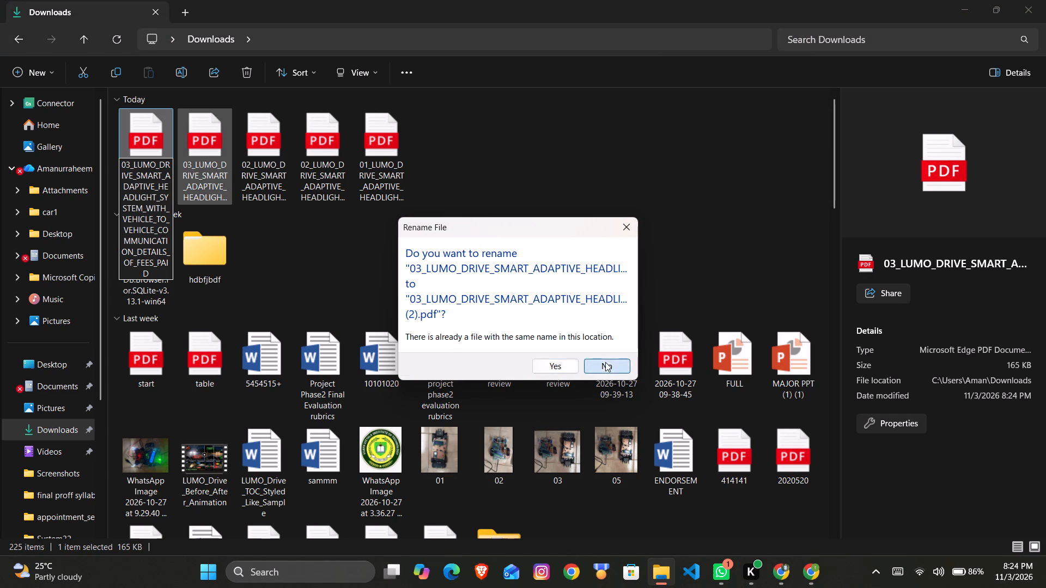
# Delete the original uncompressed 03 DETAILS_OF_FEES_PAID PDF from the Downloads folder.
pyautogui.click(215, 190)
pyautogui.press('Delete')
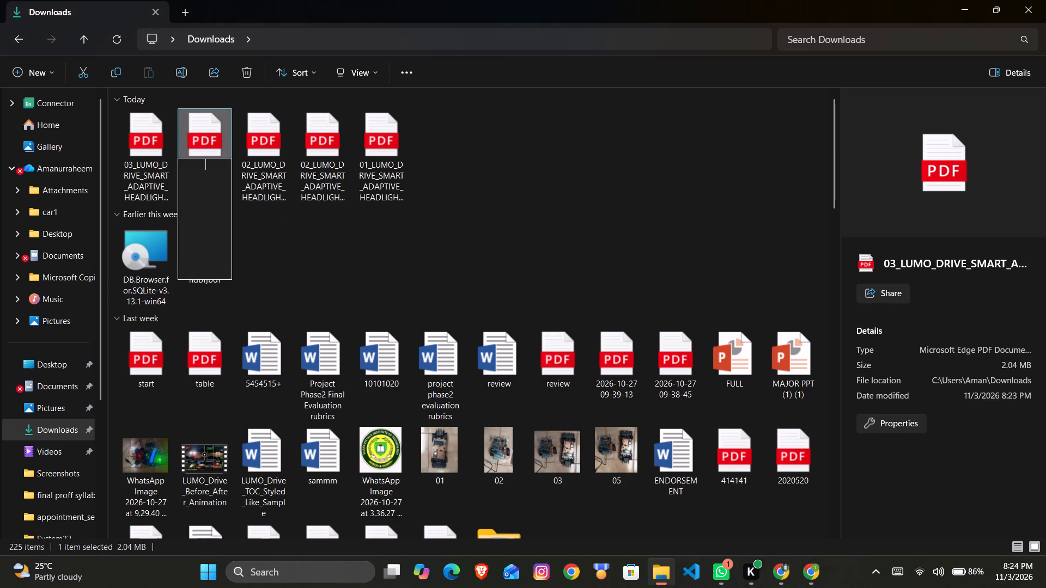
pyautogui.click(261, 229)
pyautogui.click(197, 136)
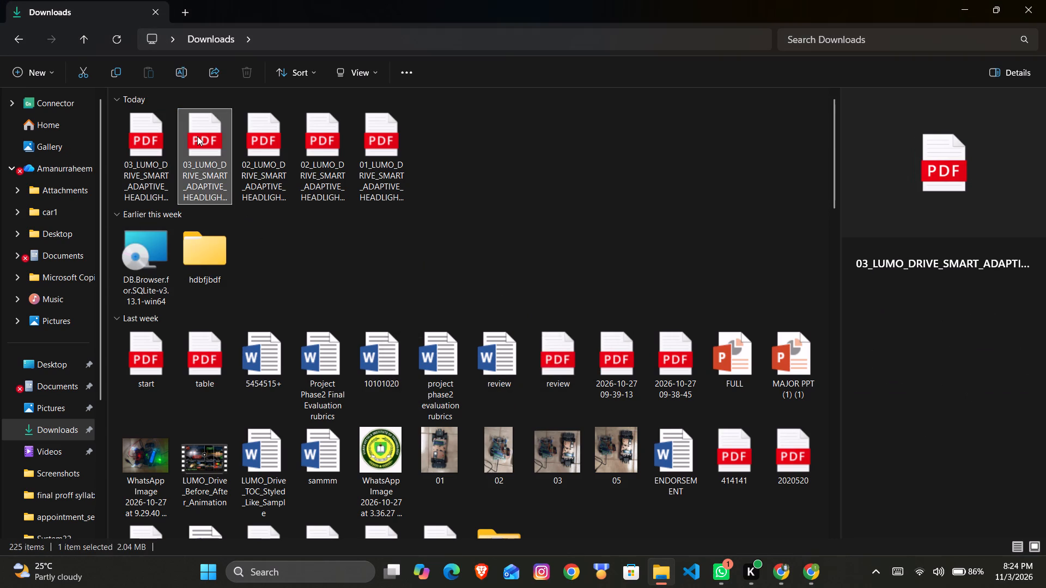
pyautogui.press('Delete')
# Rename the compressed 03 PDF by removing its _compressed suffix so the name ends in DETAILS_OF_FEES_PAID.
pyautogui.click(149, 139)
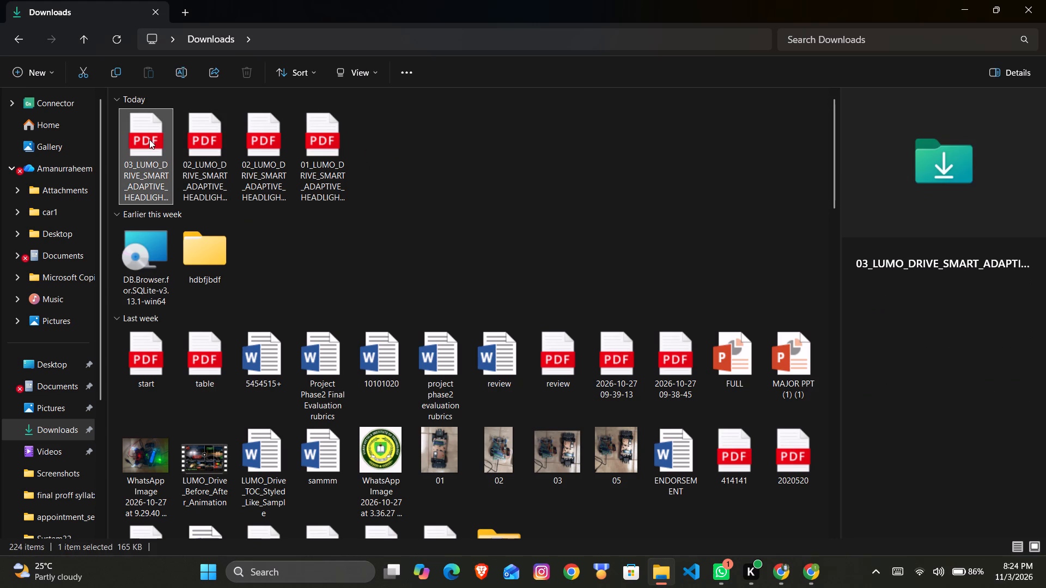
pyautogui.click(191, 81)
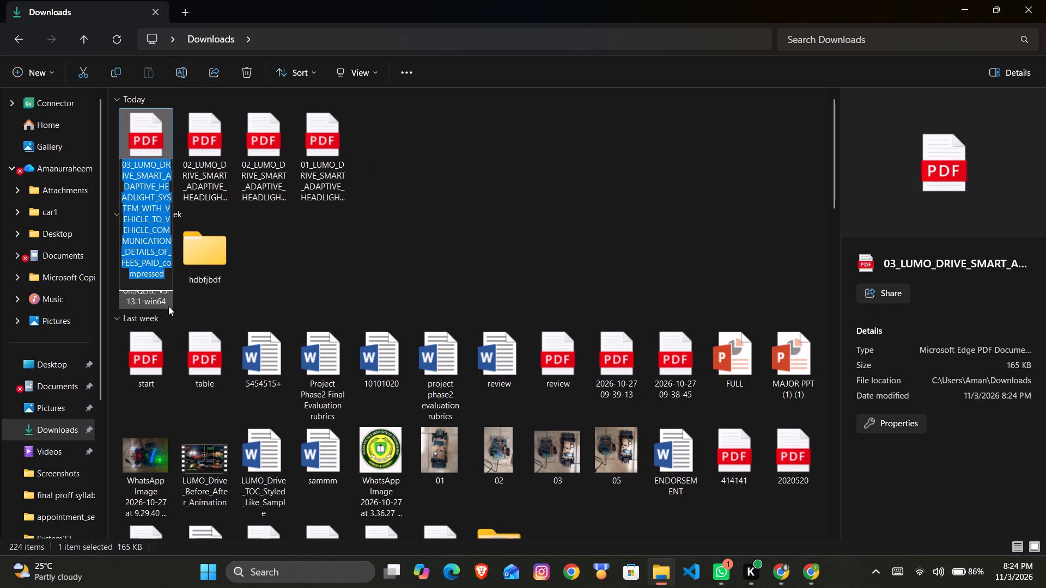
pyautogui.click(167, 279)
pyautogui.press('BackSpace')
pyautogui.press('BackSpace')
pyautogui.press('BackSpace')
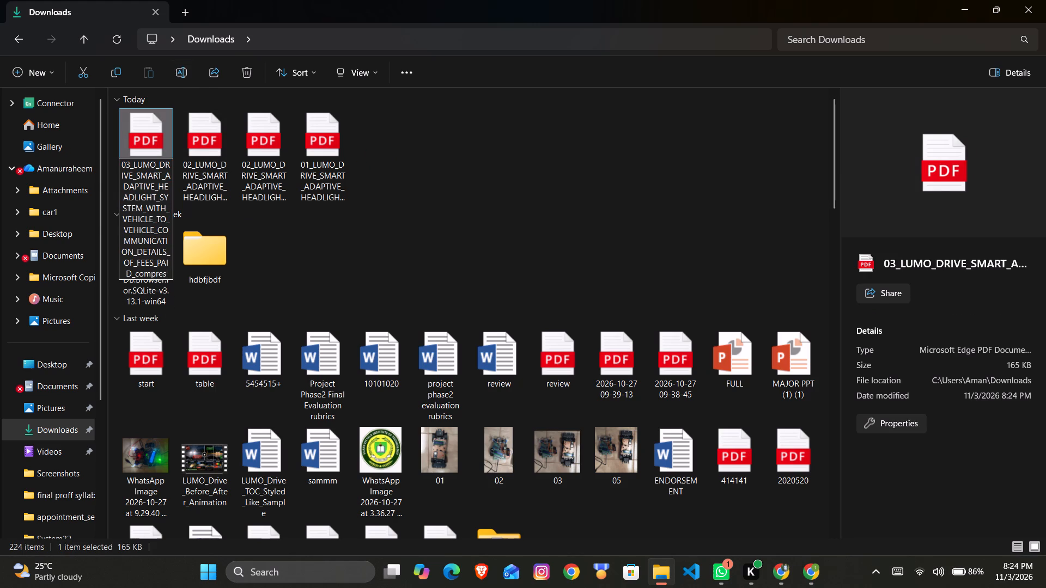
pyautogui.press('BackSpace')
pyautogui.press('BackSpace')
pyautogui.press('BackSpace')
pyautogui.press('BackSpace')
pyautogui.press('BackSpace')
pyautogui.press('BackSpace')
pyautogui.press('BackSpace')
pyautogui.press('BackSpace')
pyautogui.press('Return')
# Switch back to the form in Chrome and upload the compressed 03 DETAILS_OF_FEES_PAID PDF to question 3 on processing fees.
pyautogui.click(963, 2)
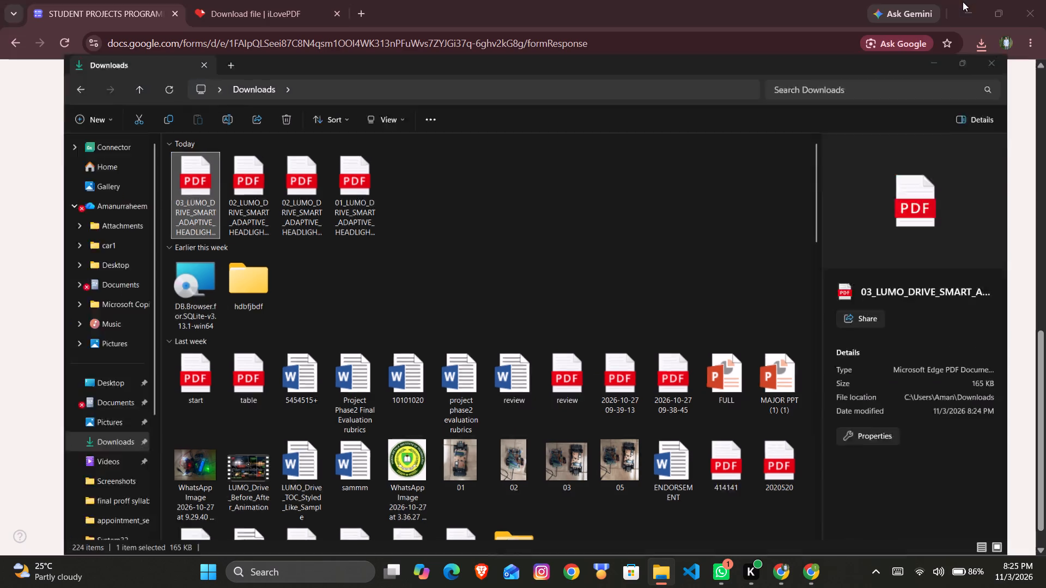
pyautogui.click(519, 403)
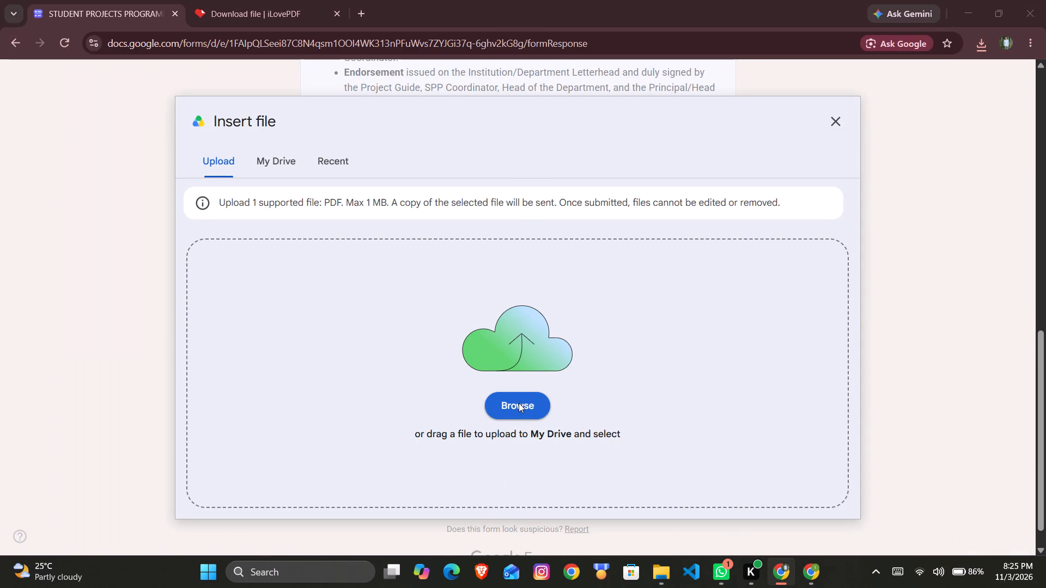
pyautogui.doubleClick(262, 125)
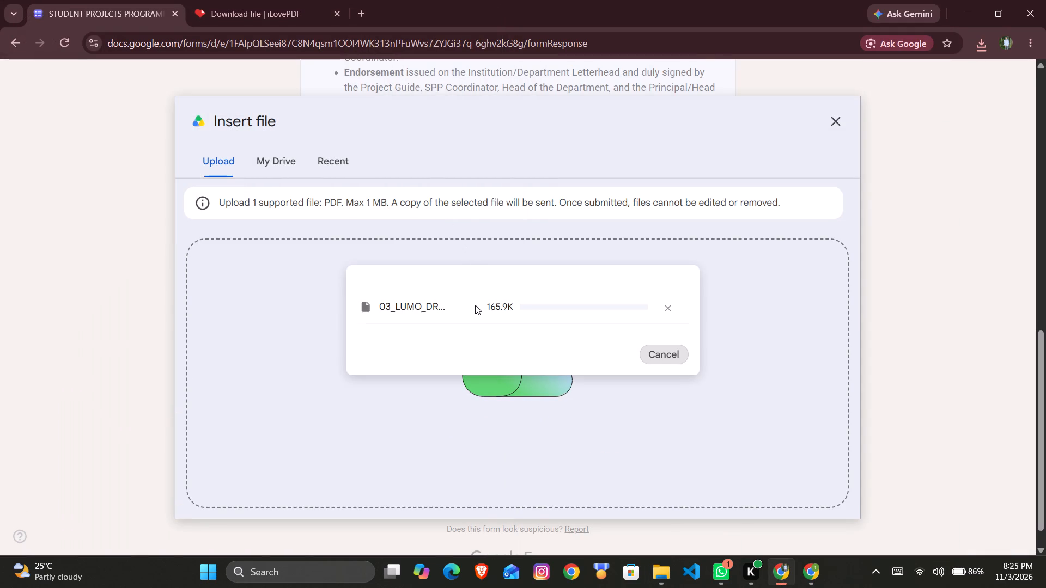
pyautogui.scroll(-1, 475, 305)
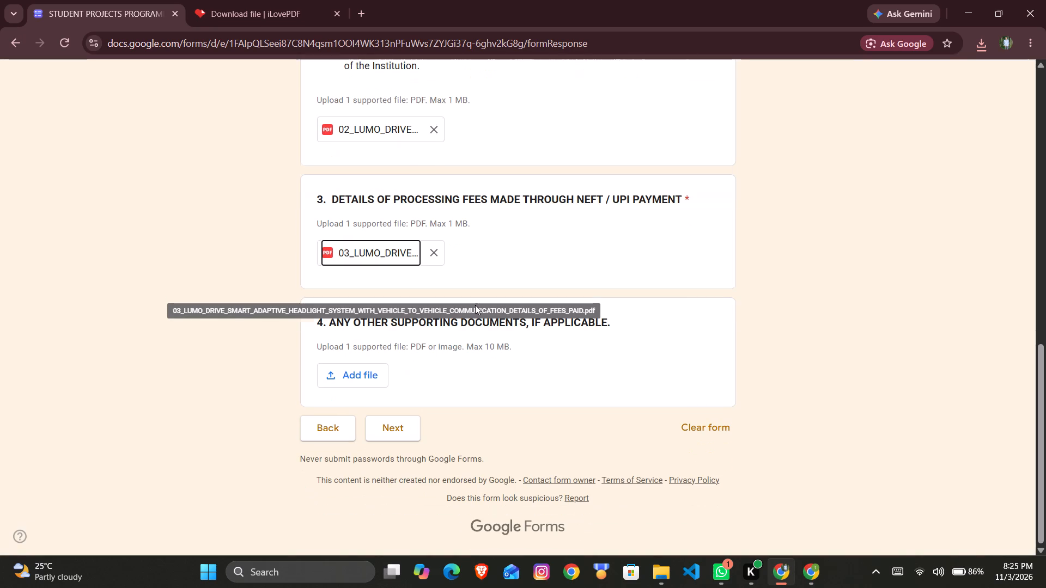
pyautogui.scroll(-3, 475, 305)
pyautogui.click(453, 360)
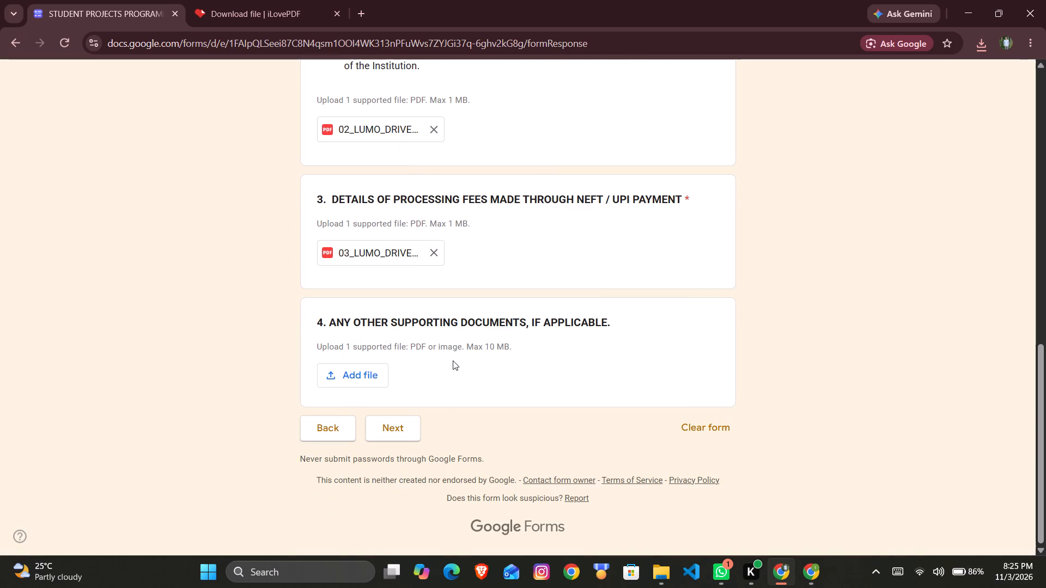
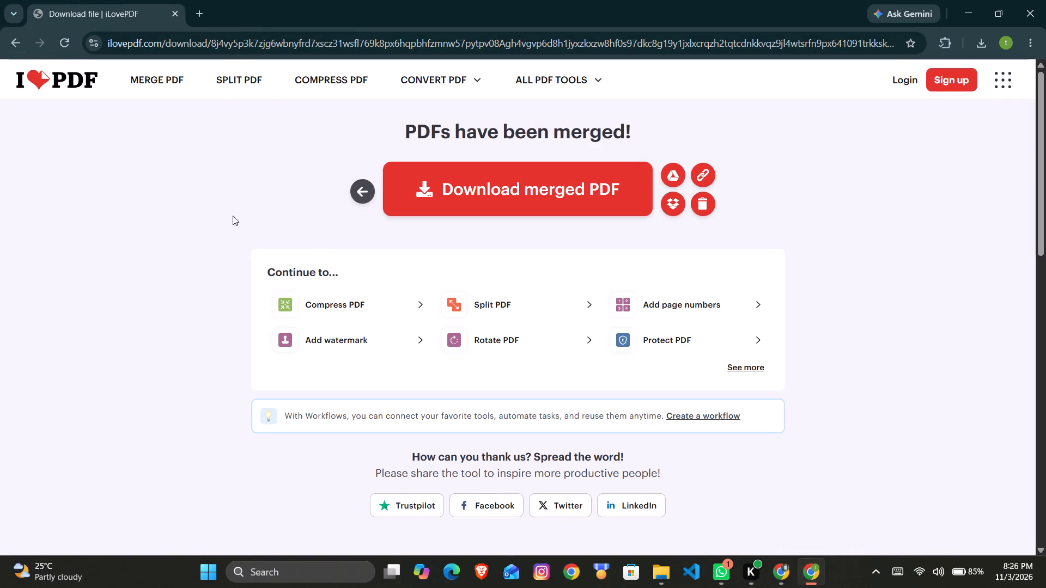
# Go back to iLovePDF's JPG to PDF converter, convert today's WhatsApp image (8.26.24) to a PDF and download it.
pyautogui.hscroll(11, 214, 211)
pyautogui.hscroll(12, 214, 211)
pyautogui.hscroll(11, 214, 211)
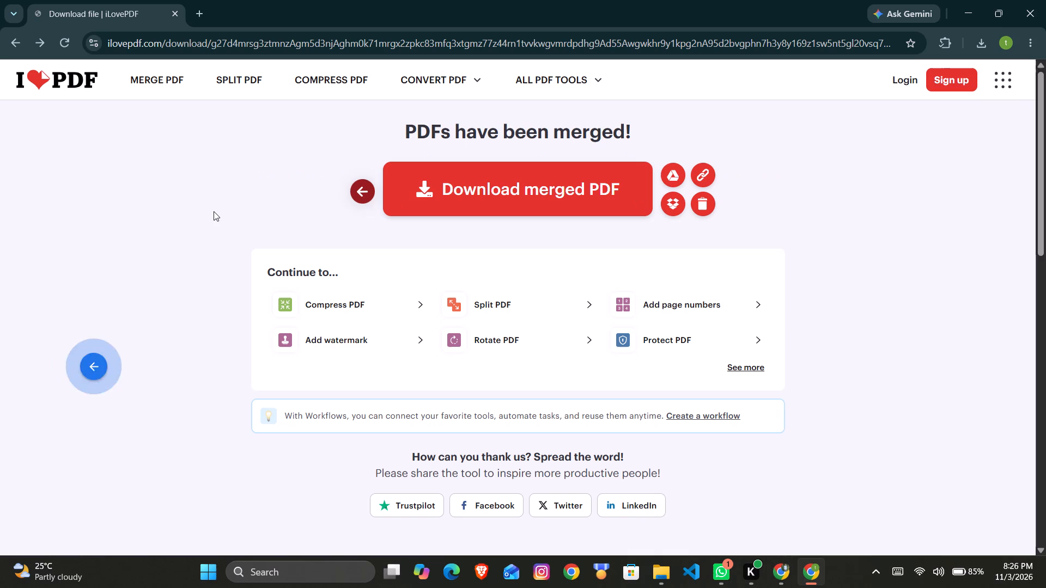
pyautogui.hscroll(12, 214, 211)
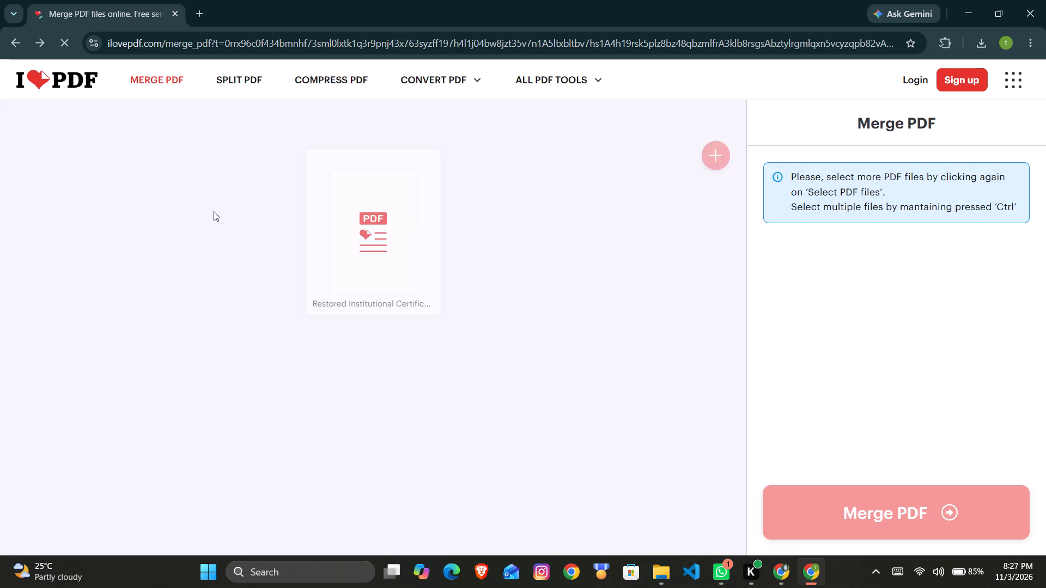
pyautogui.hscroll(20, 214, 211)
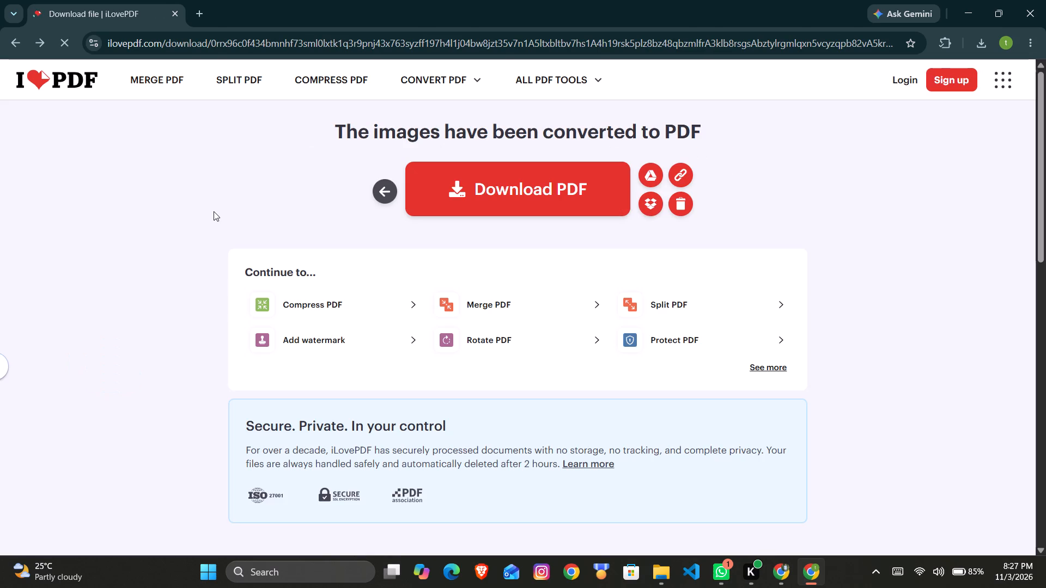
pyautogui.hscroll(10, 214, 211)
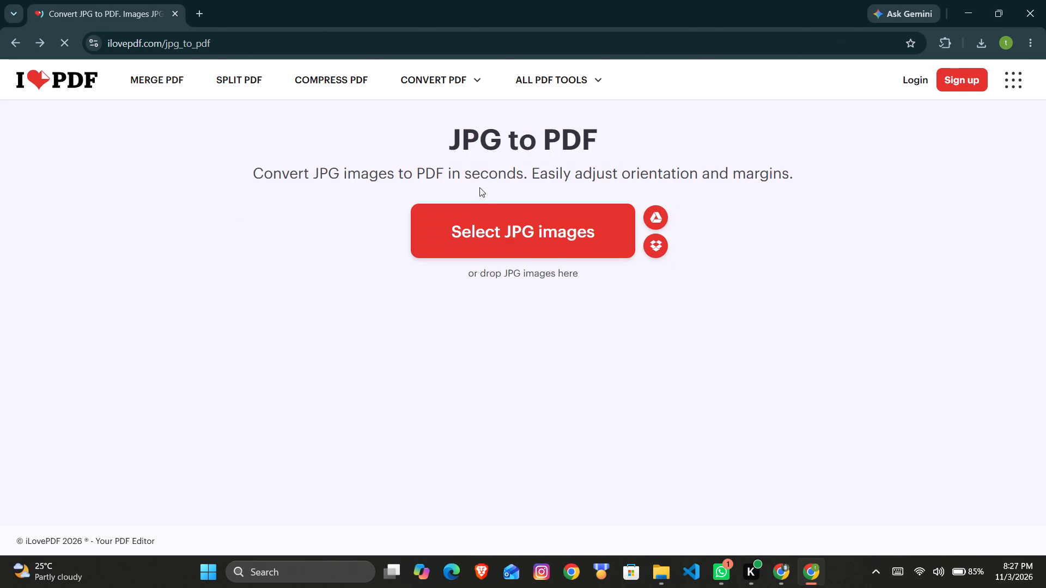
pyautogui.click(496, 230)
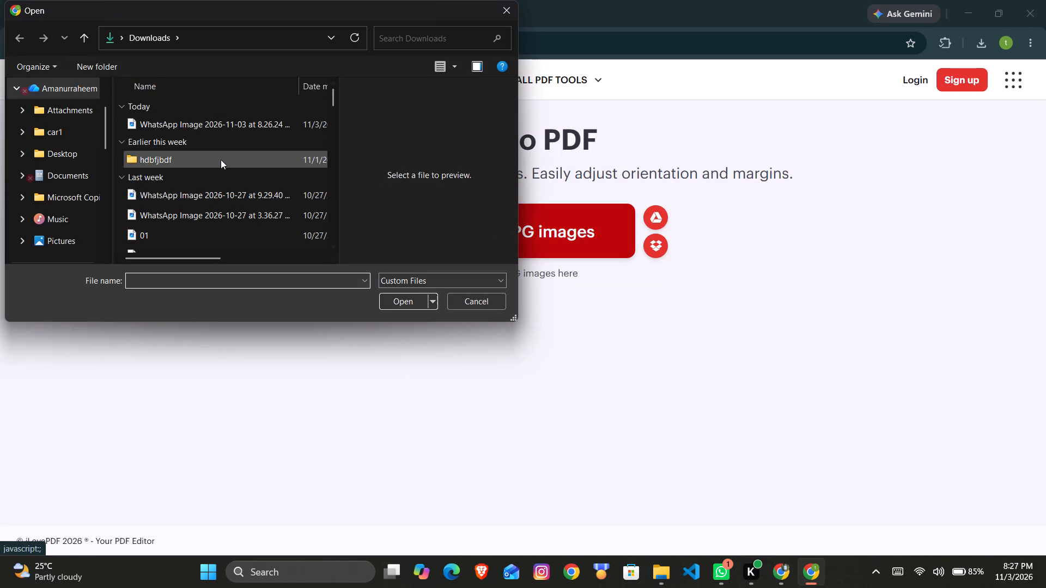
pyautogui.click(218, 131)
pyautogui.click(394, 303)
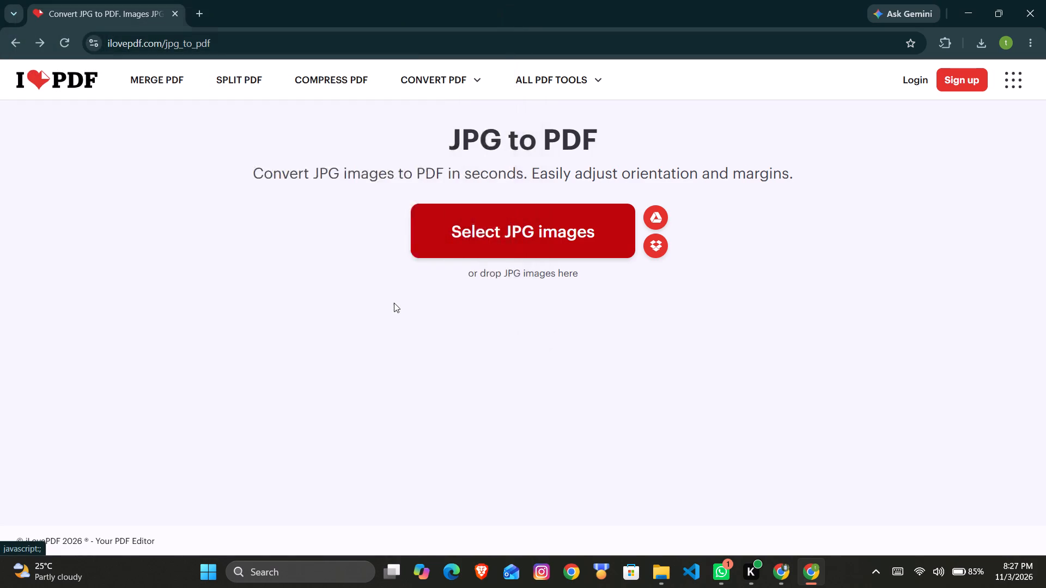
pyautogui.click(825, 509)
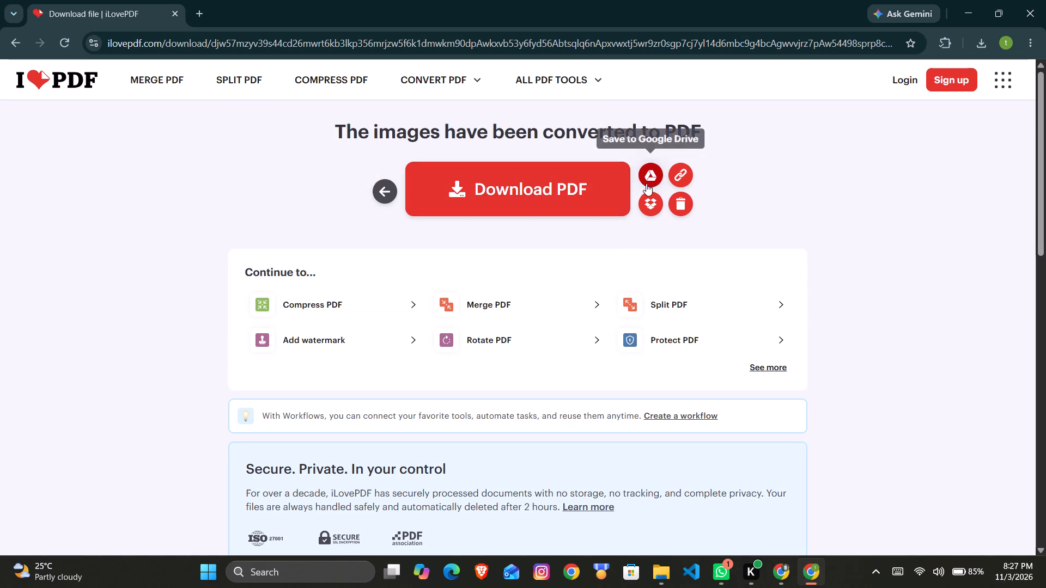
pyautogui.click(602, 183)
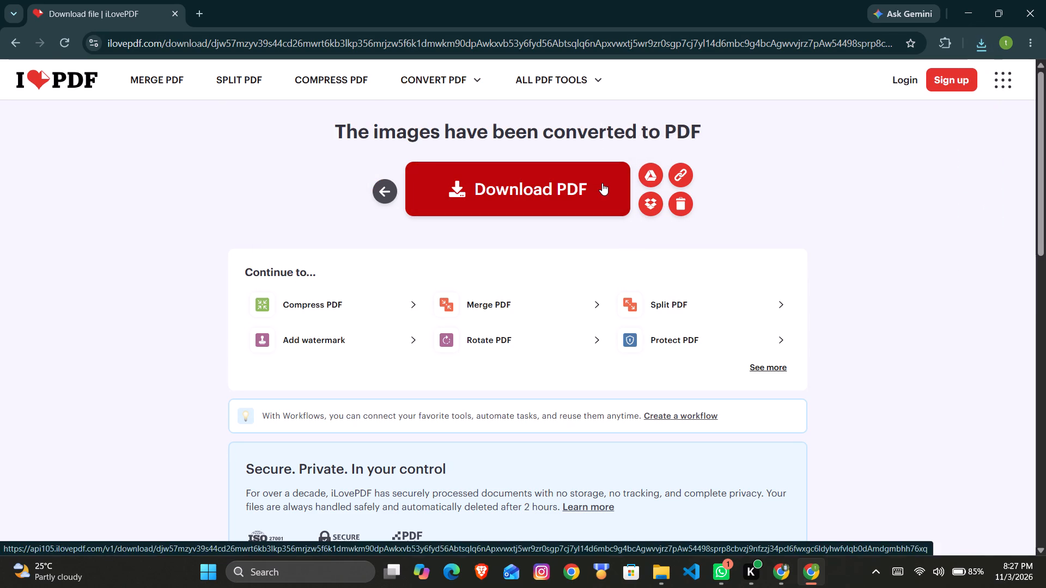
# Close the converted PDF in Acrobat and switch to the Downloads folder in File Explorer.
pyautogui.click(654, 573)
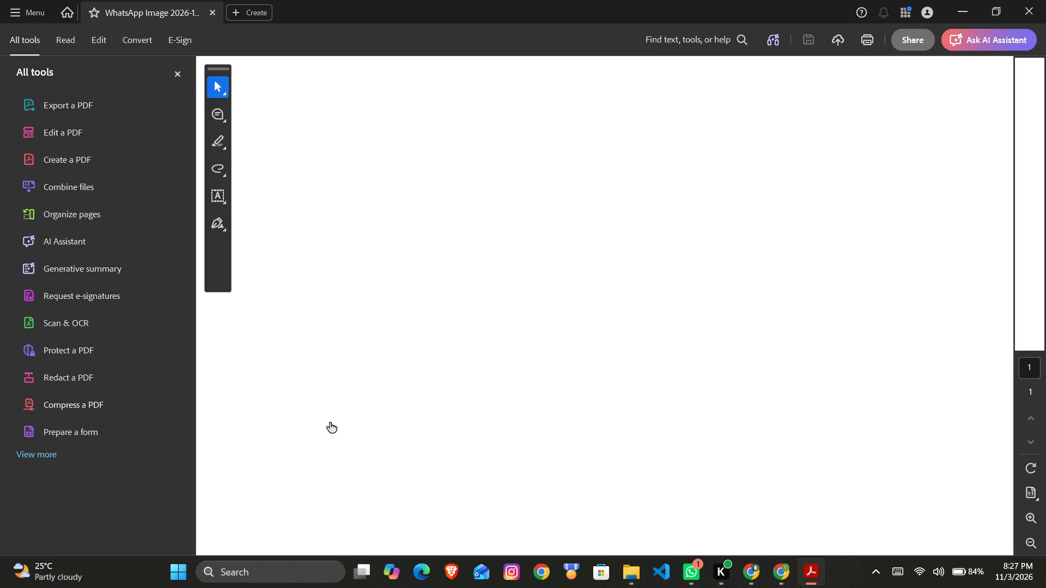
pyautogui.click(1045, 0)
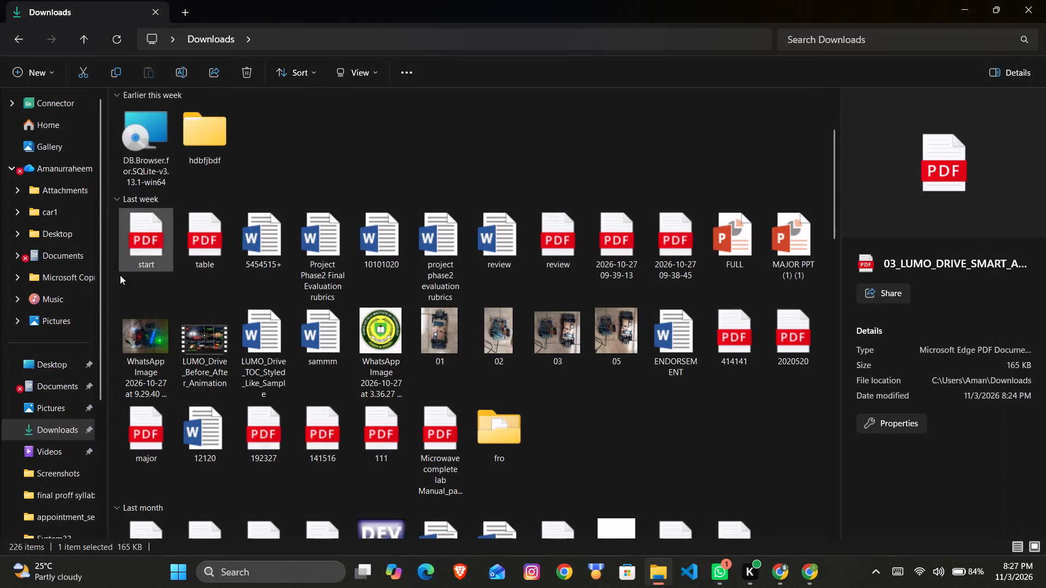
pyautogui.click(49, 419)
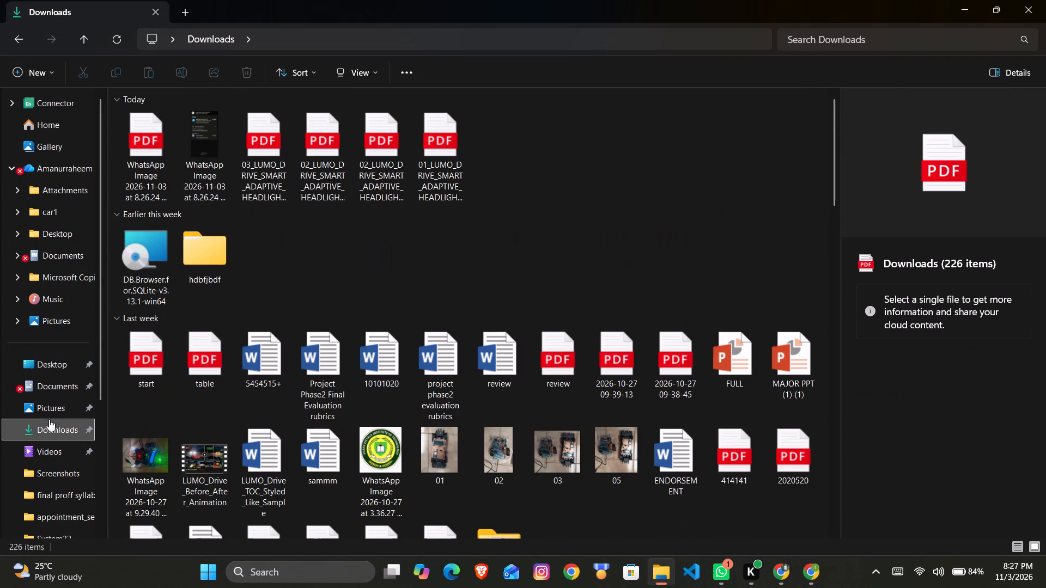
# Rename the converted WhatsApp image PDF using the copied LUMO_DRIVE proposal name, changing its prefix to 04 and removing the PROPOSAL ending.
pyautogui.click(145, 126)
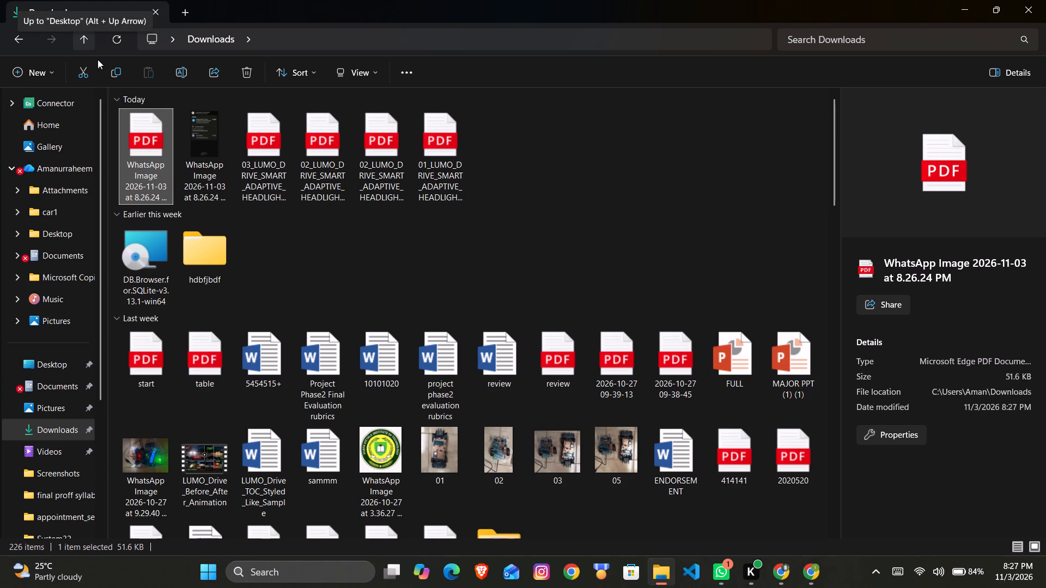
pyautogui.click(181, 72)
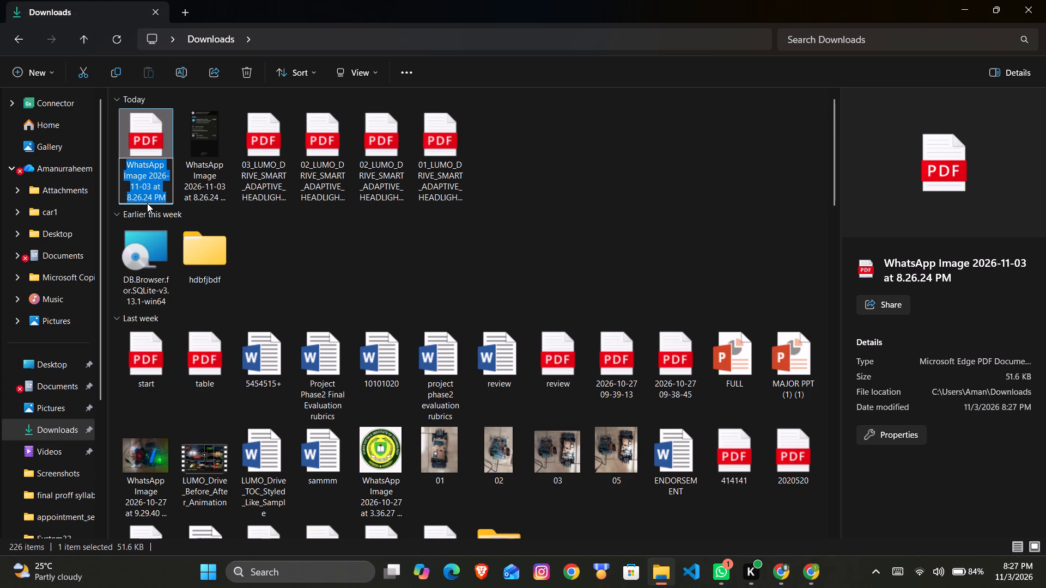
pyautogui.hotkey('ctrl', 'v')
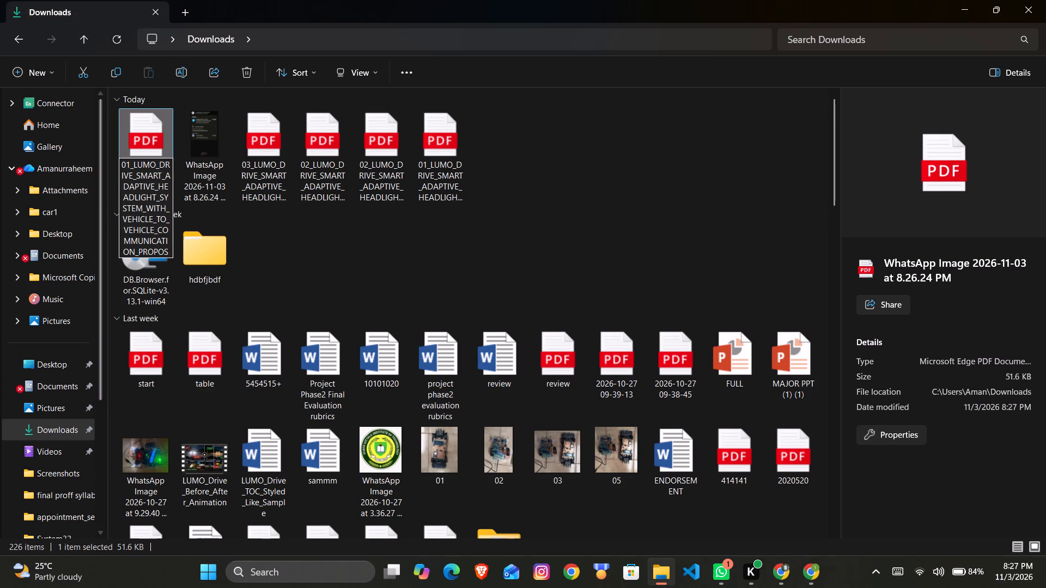
pyautogui.click(130, 163)
pyautogui.press('BackSpace')
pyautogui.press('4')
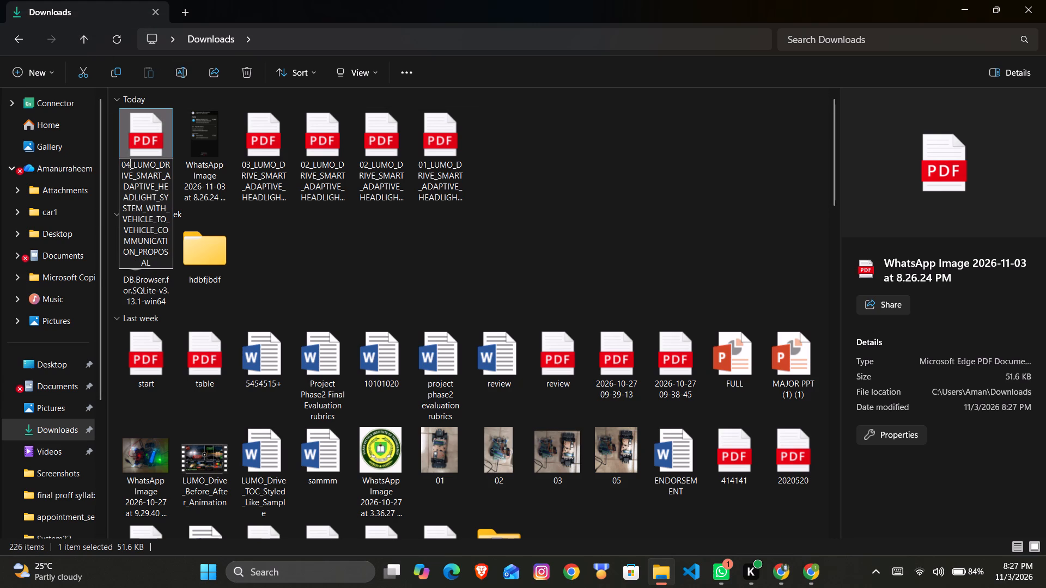
pyautogui.click(153, 267)
pyautogui.press('BackSpace')
pyautogui.press('BackSpace')
pyautogui.press('BackSpace')
pyautogui.press('BackSpace')
pyautogui.press('BackSpace')
pyautogui.press('BackSpace')
pyautogui.press('BackSpace')
pyautogui.press('BackSpace')
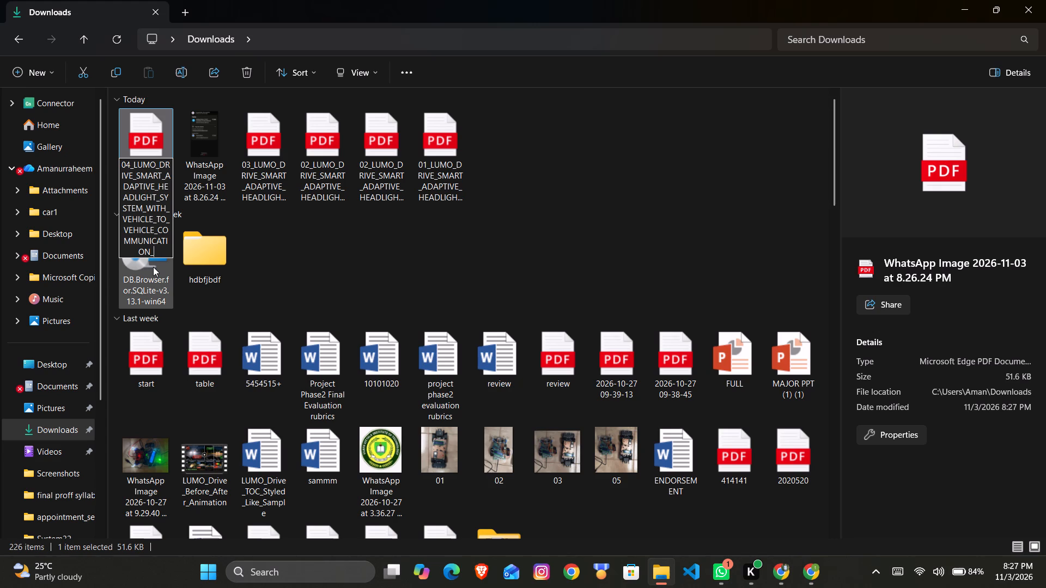
# Finish renaming the 04 LUMO Drive PDF so its name ends in VEHICLE_TO_VEHICLE_COMMUNICATION_PAID_RECIEPT.
pyautogui.write('PAIS')
pyautogui.press('BackSpace')
pyautogui.write('D')
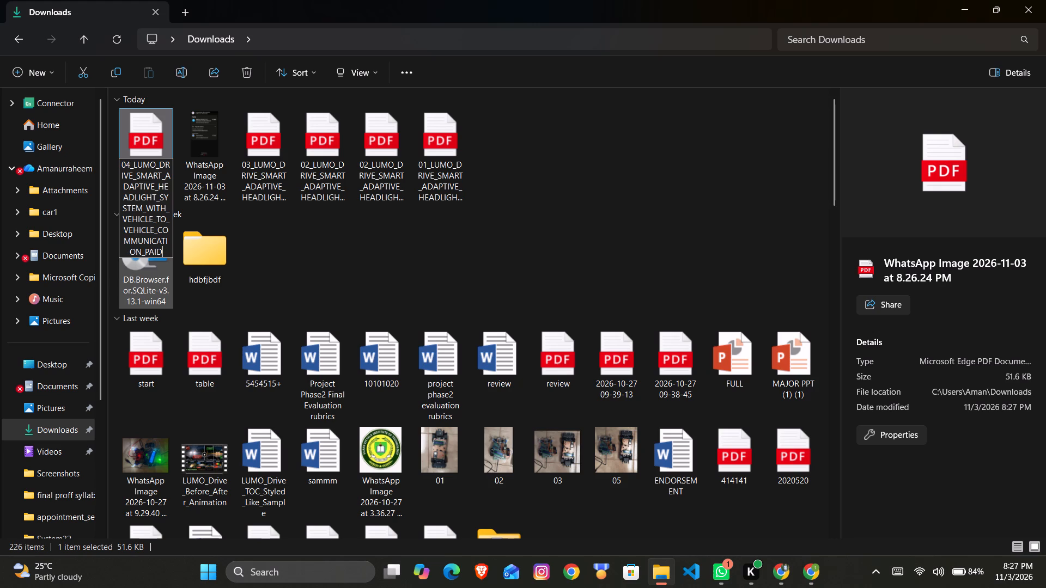
pyautogui.press('space')
pyautogui.press('BackSpace')
pyautogui.write('_RECIEPT')
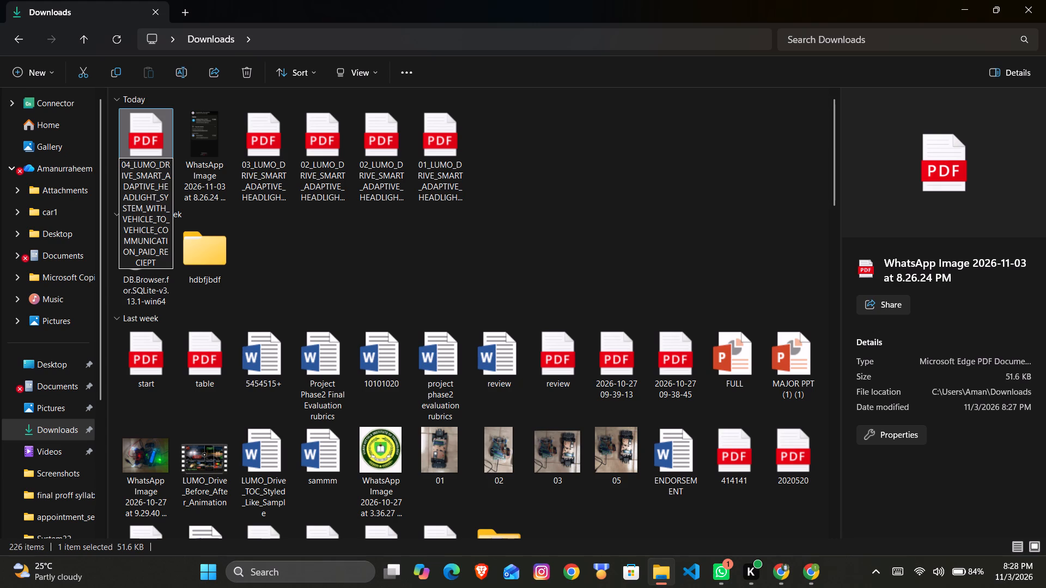
pyautogui.press('Return')
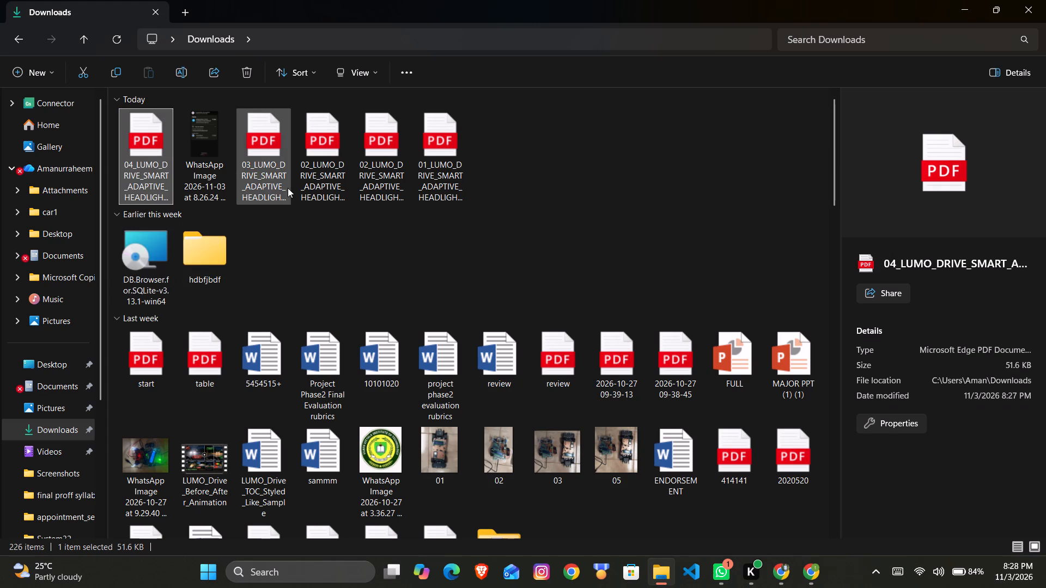
# Check the full file names of the 03 PDF and the 02 PDF beside it in the Downloads folder.
pyautogui.click(288, 185)
pyautogui.click(184, 72)
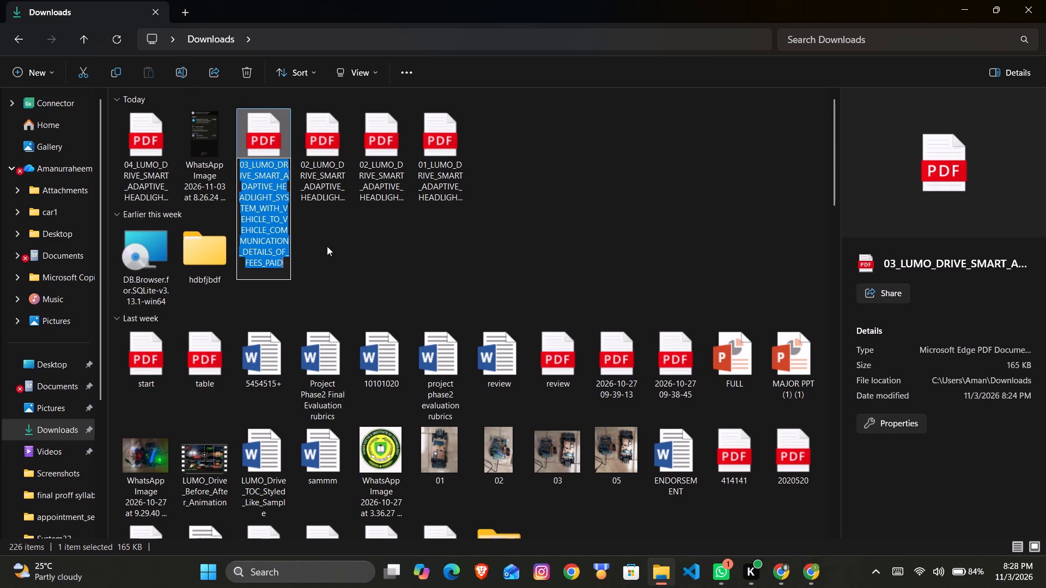
pyautogui.click(327, 246)
pyautogui.click(335, 175)
pyautogui.click(173, 75)
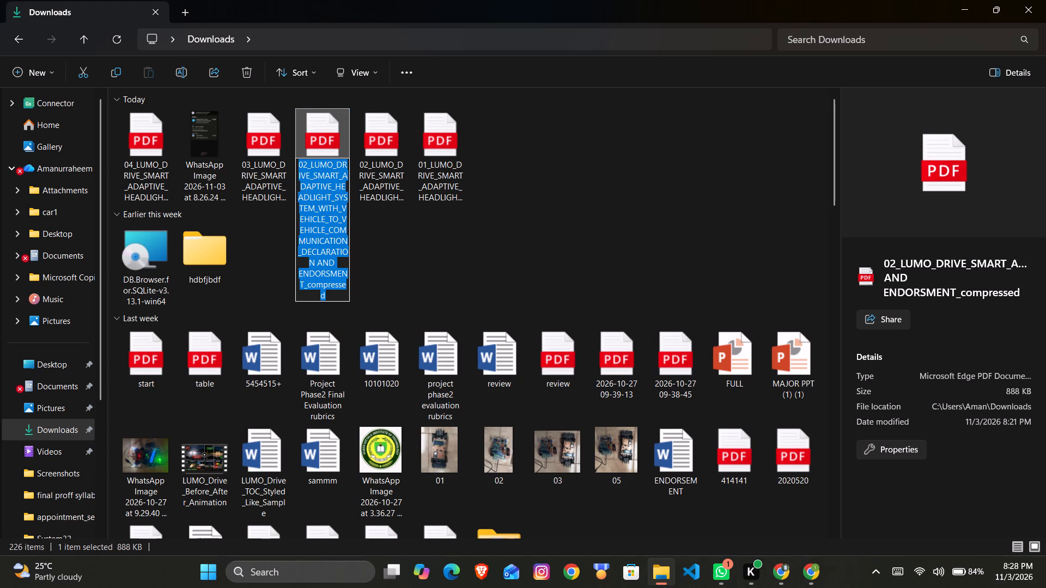
pyautogui.click(370, 256)
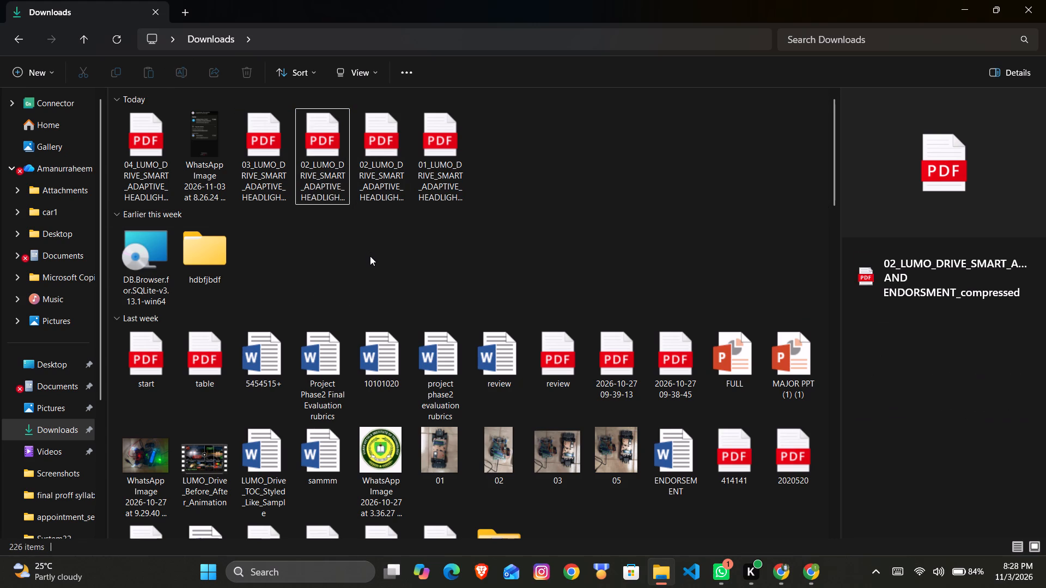
# Switch back to the form in Chrome, upload the 04 PAID_RECIEPT PDF to question 4 on other supporting documents, and continue to the following section.
pyautogui.click(1045, 1)
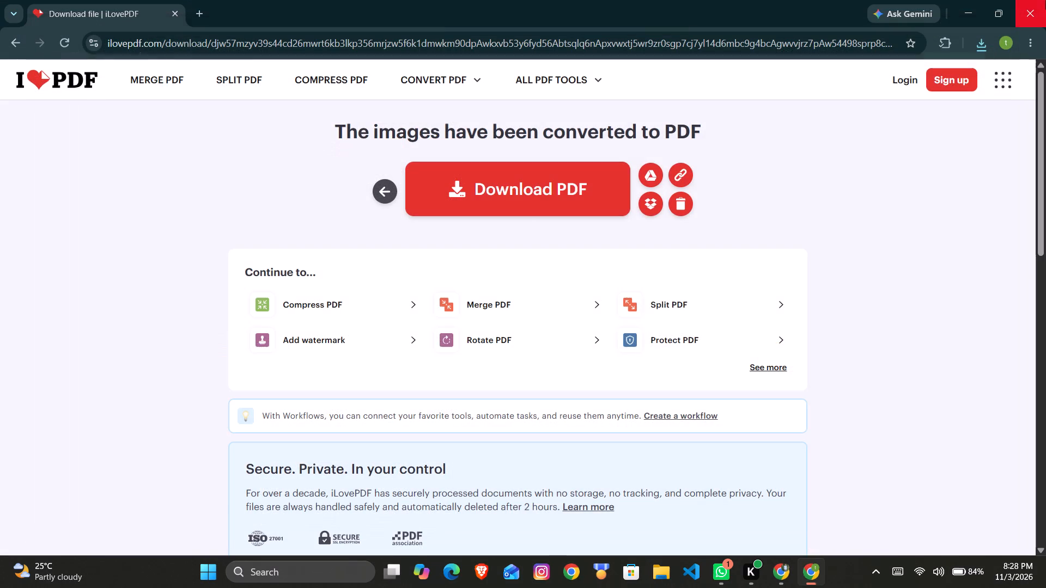
pyautogui.click(782, 575)
pyautogui.click(358, 382)
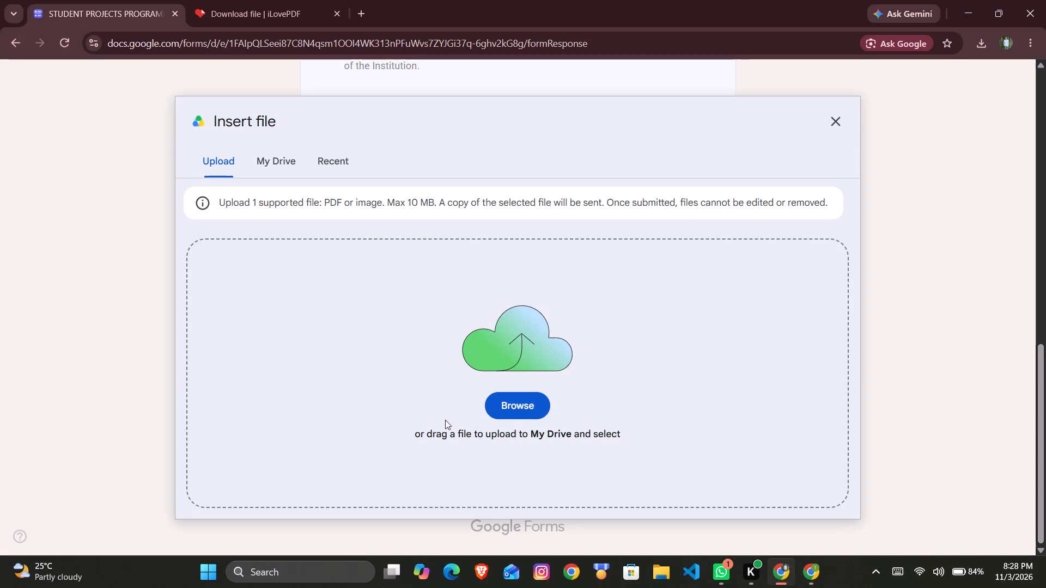
pyautogui.click(509, 410)
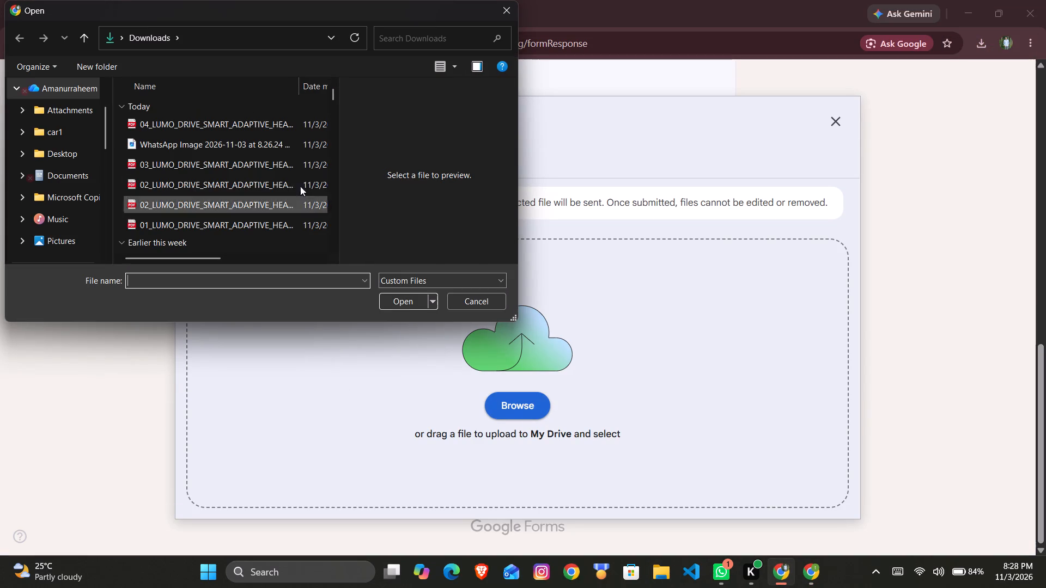
pyautogui.click(273, 127)
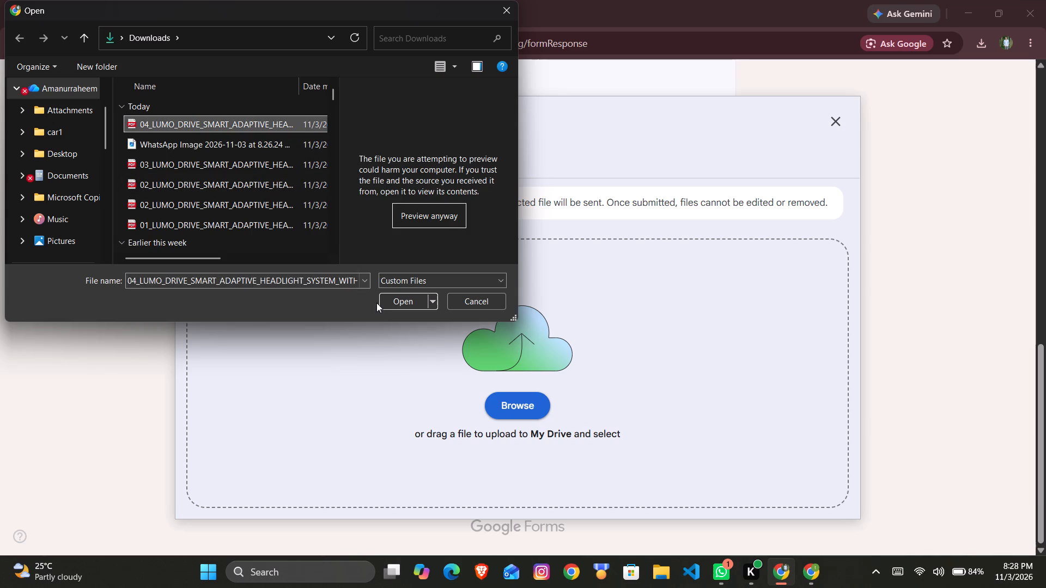
pyautogui.click(381, 303)
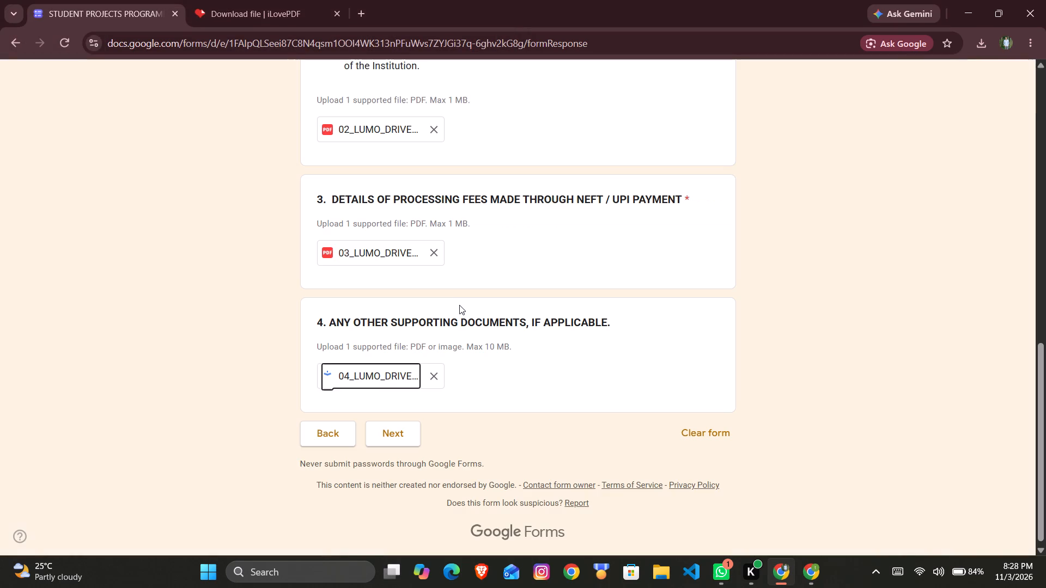
pyautogui.click(379, 432)
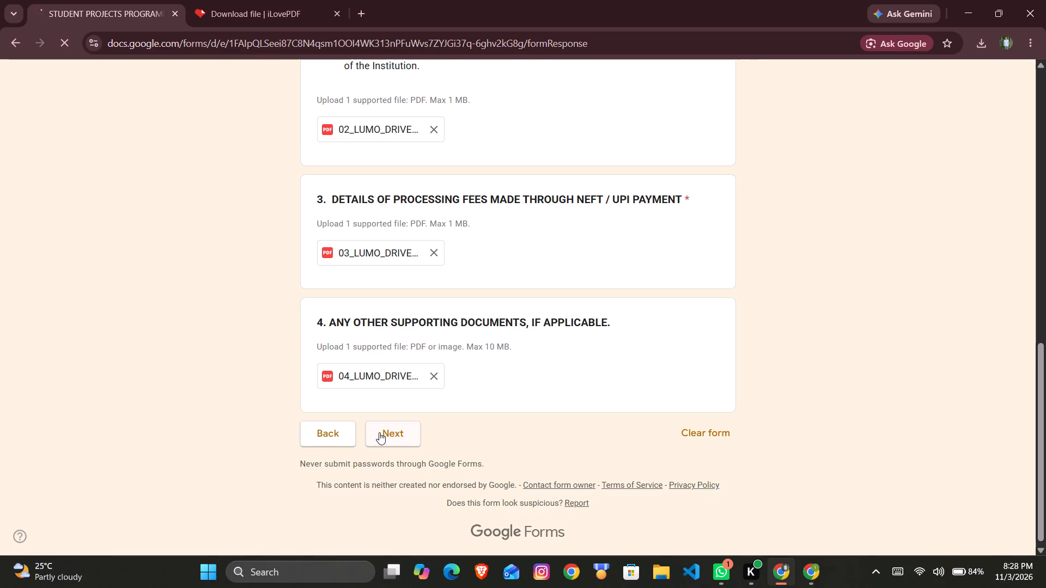
# Choose UPI as the mode of payment for the processing fee and continue to the following section.
pyautogui.scroll(-5, 379, 432)
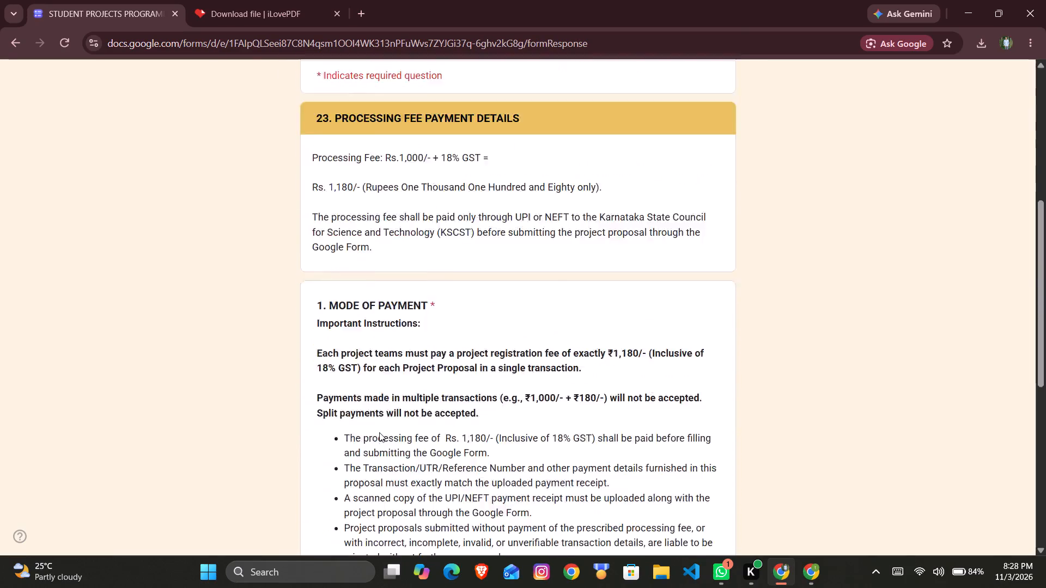
pyautogui.scroll(-3, 379, 432)
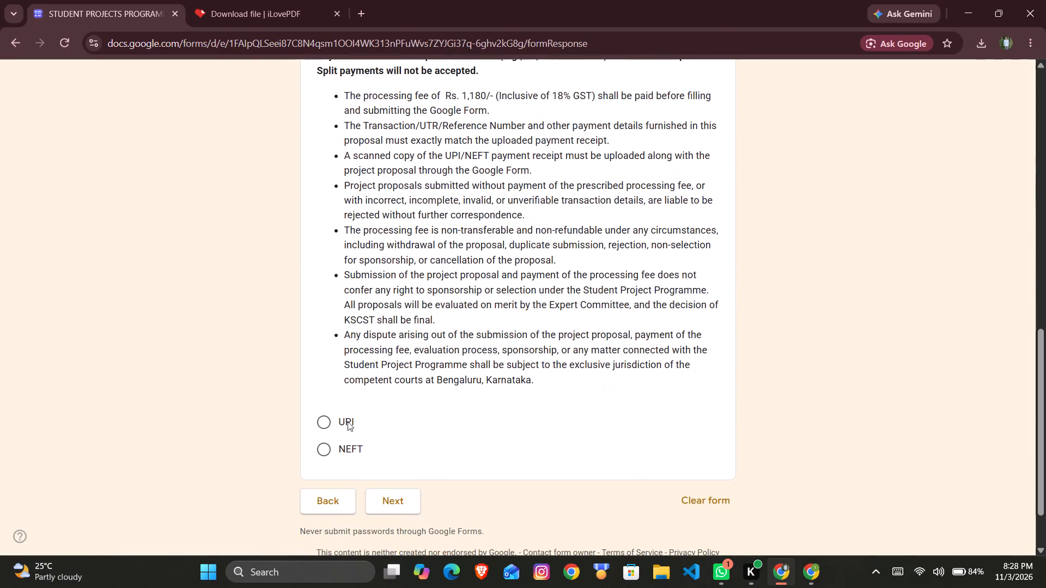
pyautogui.click(345, 421)
pyautogui.click(409, 501)
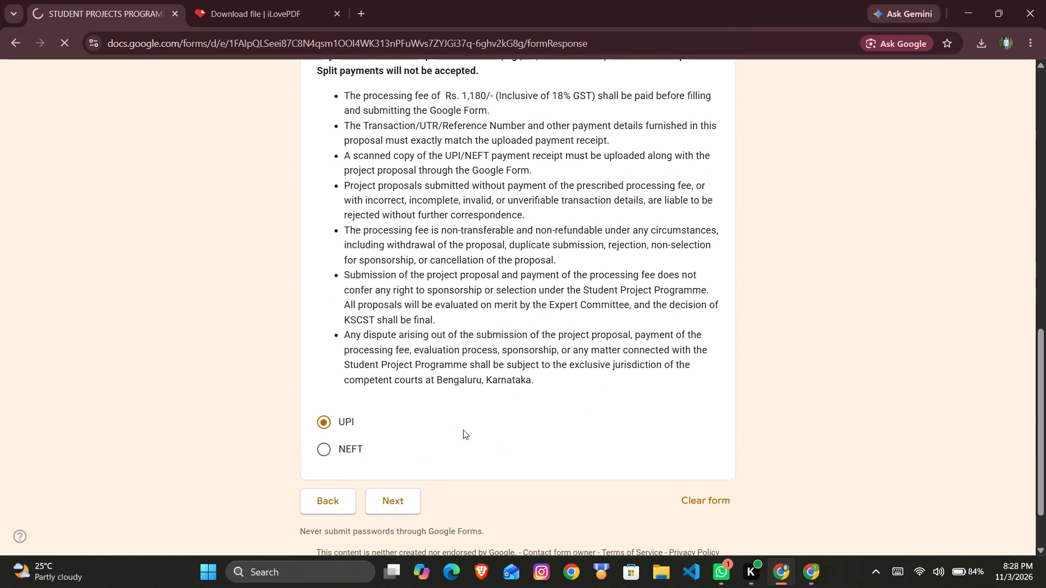
# Look over the UPI payment questions on the transaction reference number, date of payment and amount paid.
pyautogui.scroll(-2, 482, 372)
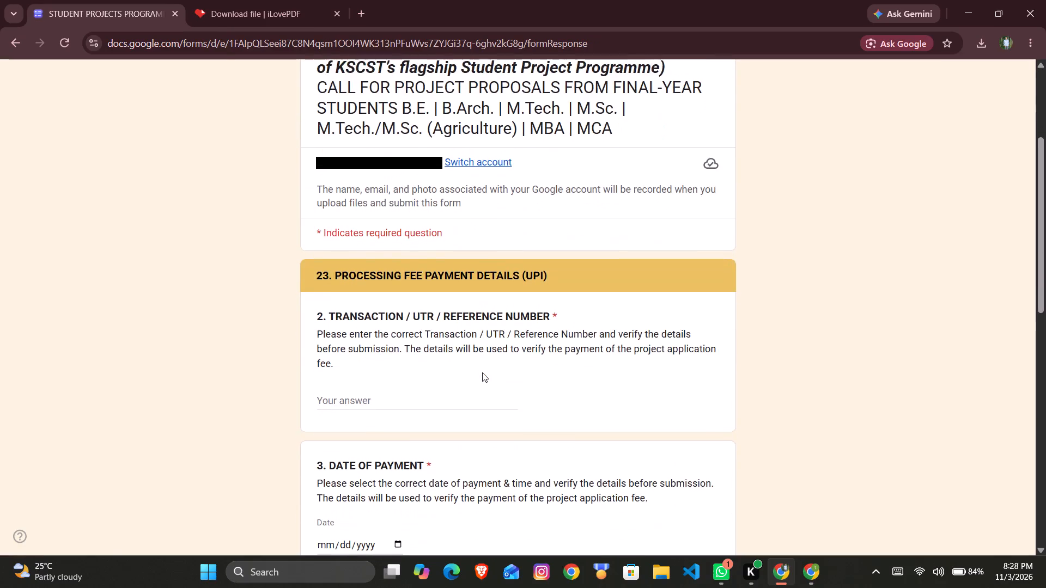
pyautogui.scroll(-4, 482, 372)
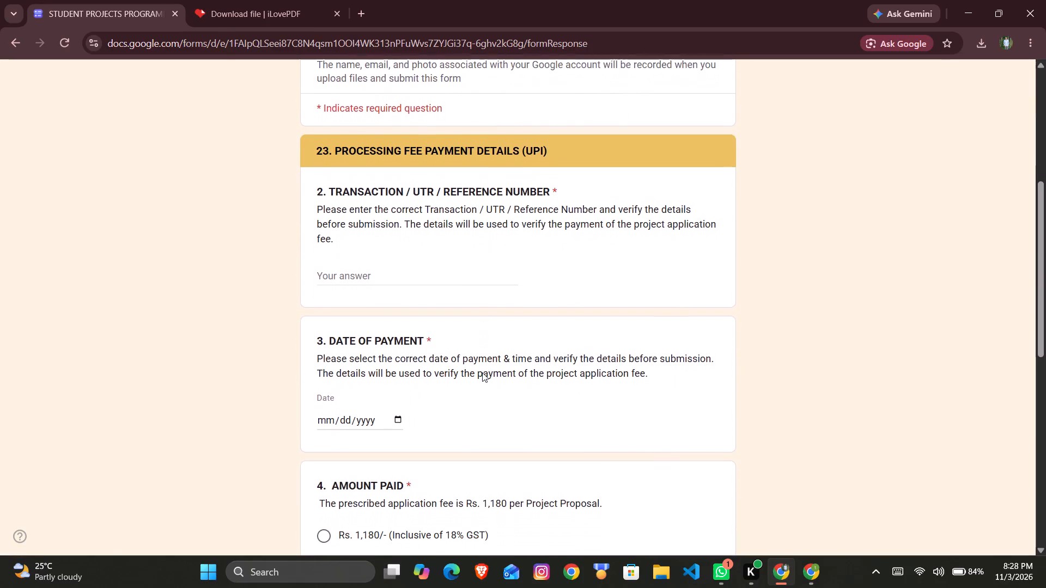
pyautogui.scroll(-1, 482, 372)
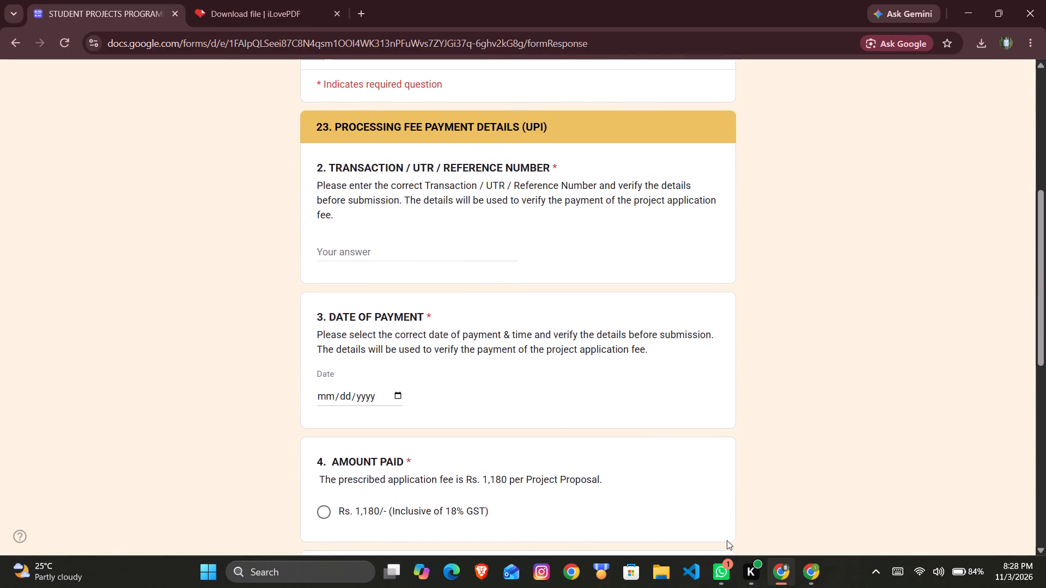
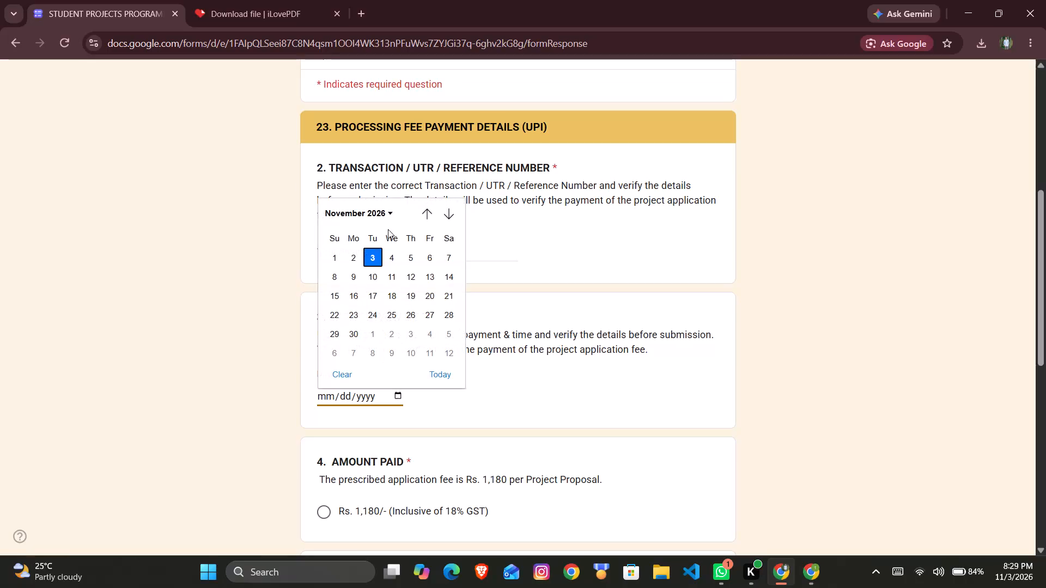
# Set the date of payment in question 3 to October 26, 2026.
pyautogui.click(421, 216)
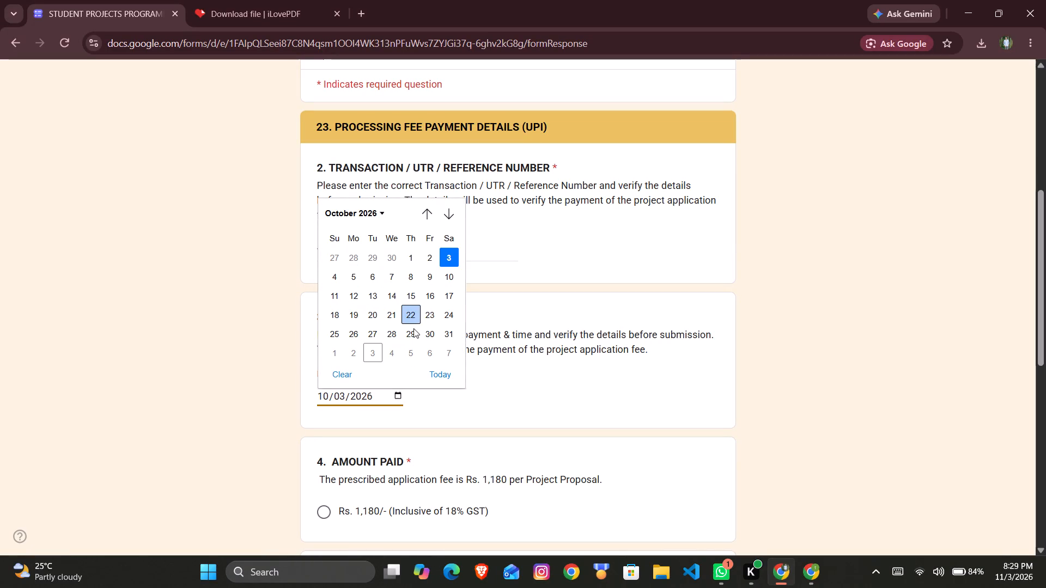
pyautogui.click(354, 334)
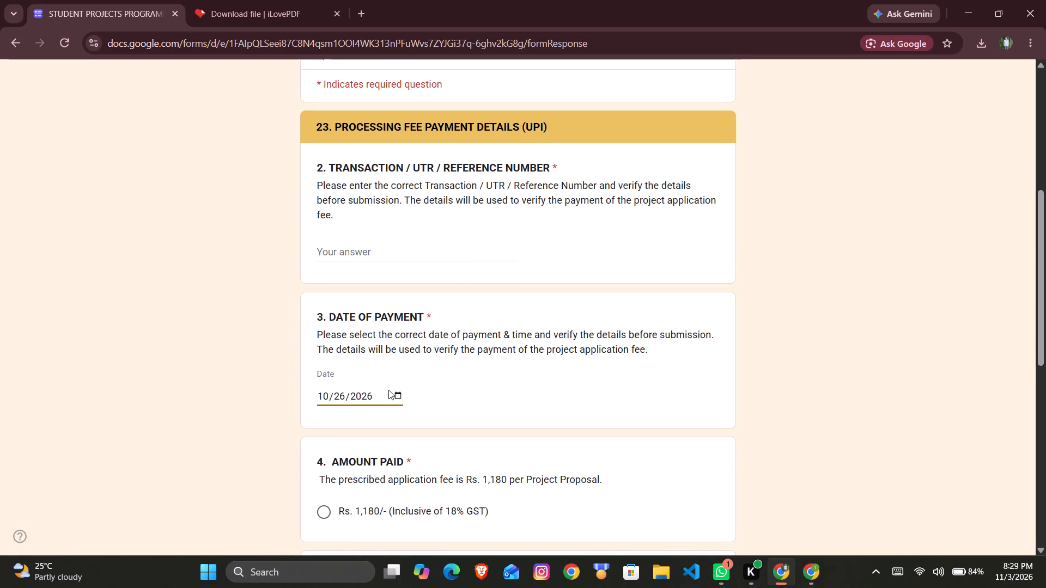
# Select Rs. 1,180/- (Inclusive of 18% GST) as the amount paid in question 4.
pyautogui.scroll(-2, 360, 452)
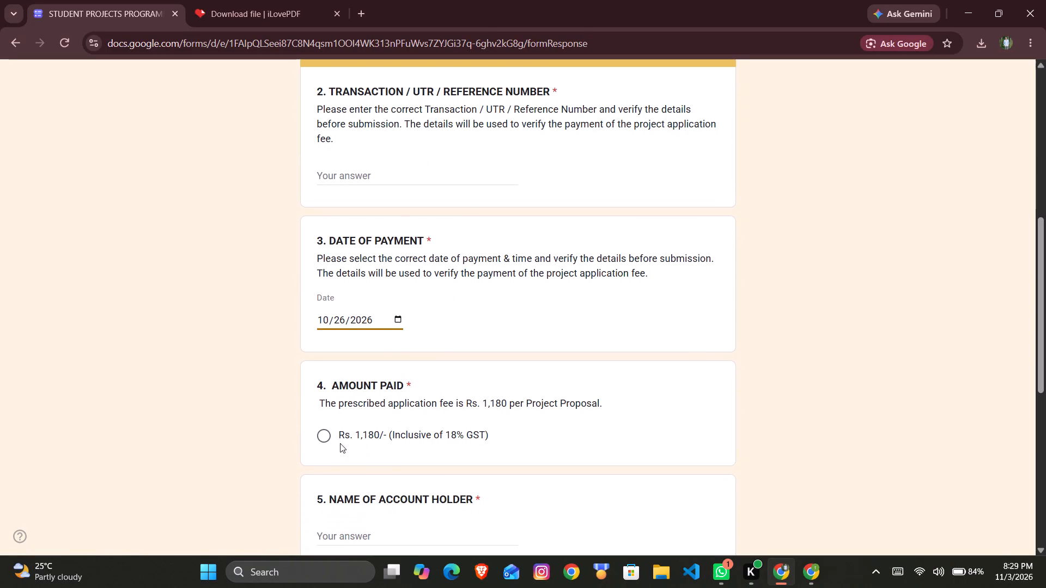
pyautogui.click(325, 437)
# Enter the account holder's full name in capital letters as the answer to question 5.
pyautogui.scroll(-2, 325, 437)
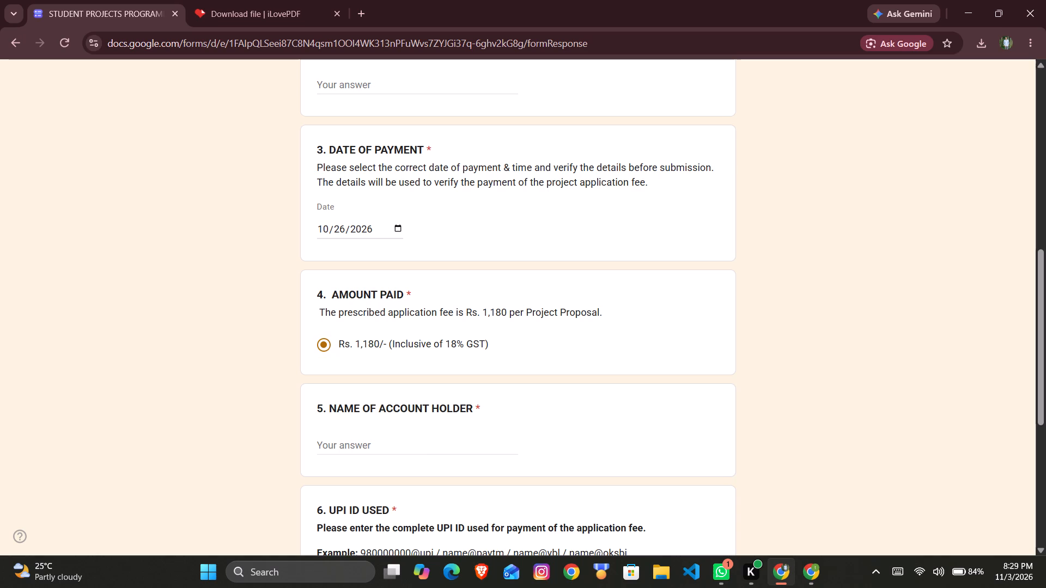
pyautogui.click(321, 437)
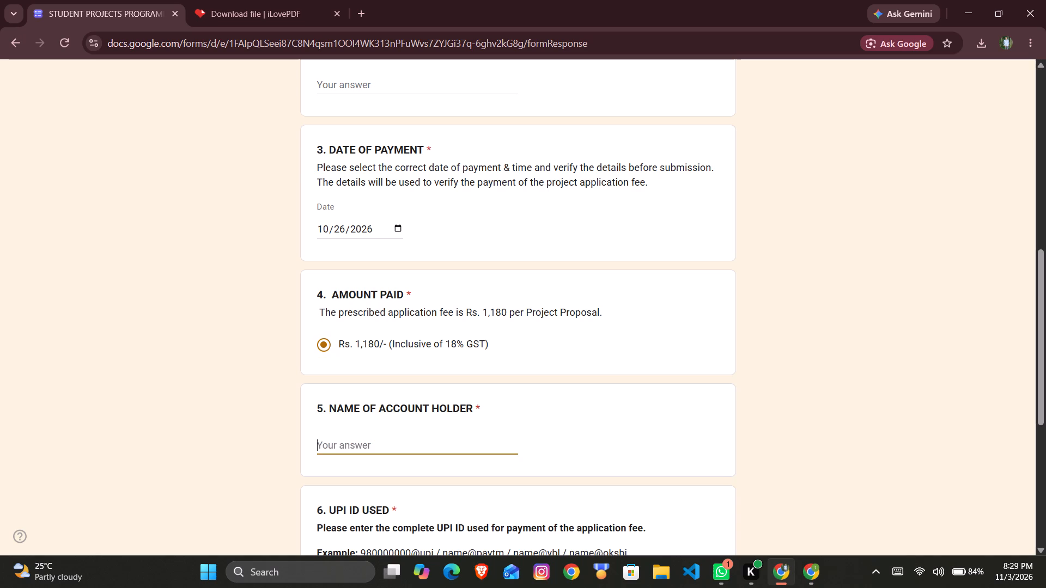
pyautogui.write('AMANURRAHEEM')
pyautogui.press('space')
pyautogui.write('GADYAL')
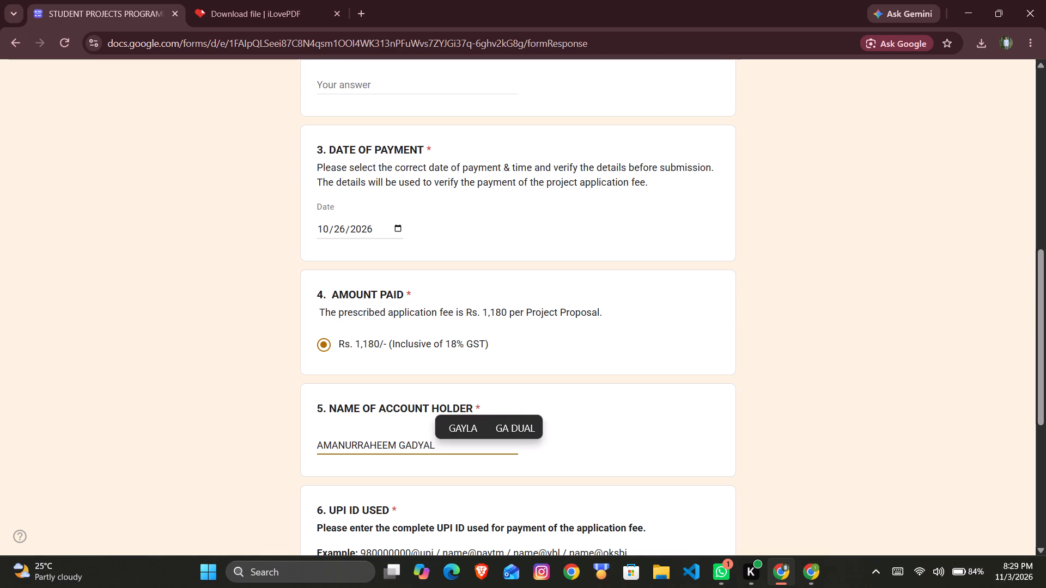
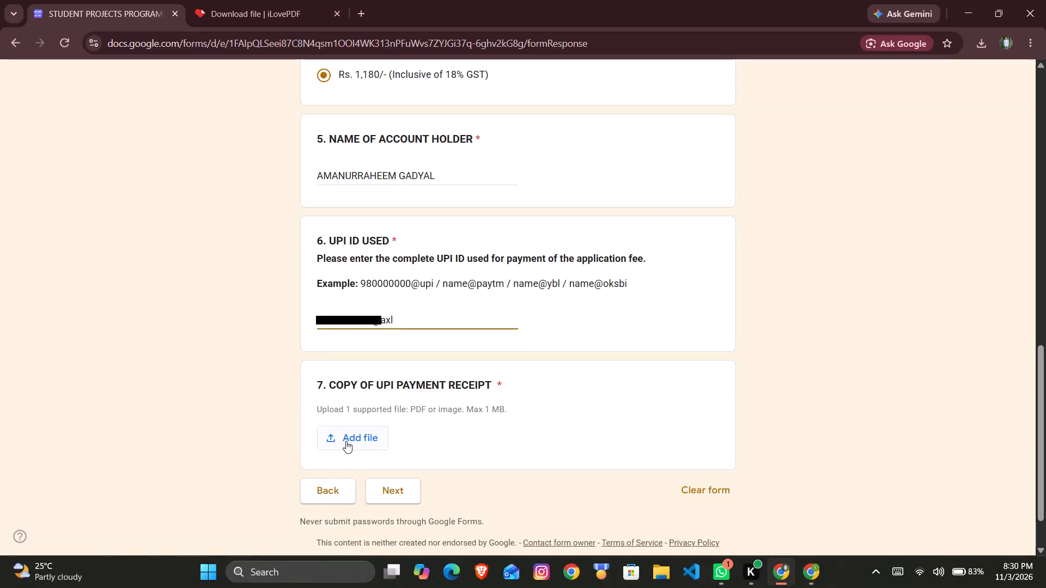
# Upload 04_LUMO_DRIVE_SMART_ADAPTIVE_HEADLIGHT_SYSTEM_WITH_VEHICLE_TO_VEHICLE_COMMUNICATION_PAID_RECIEPT.pdf from Downloads as the UPI payment receipt in question 7.
pyautogui.click(348, 441)
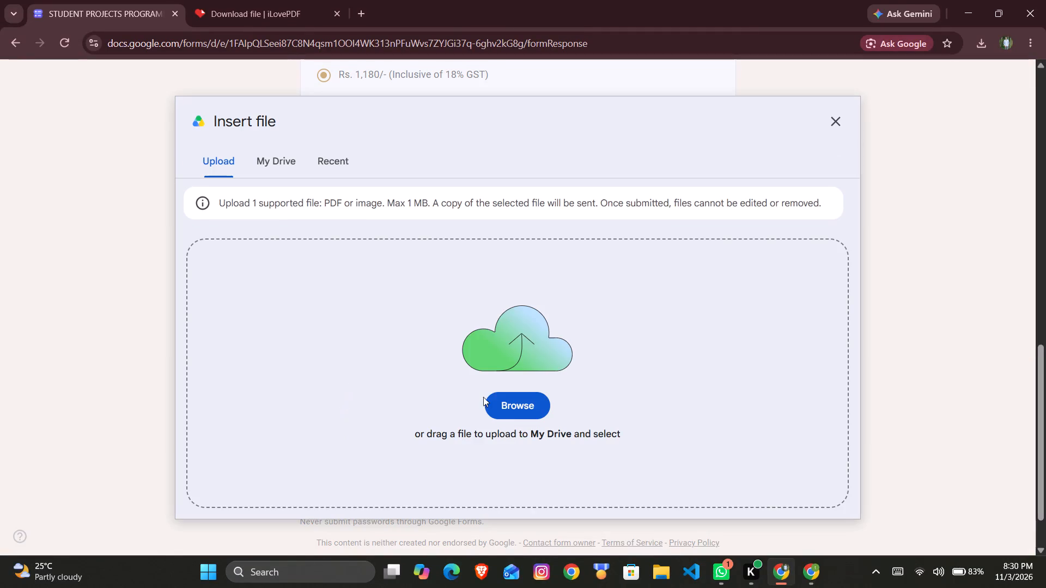
pyautogui.click(513, 408)
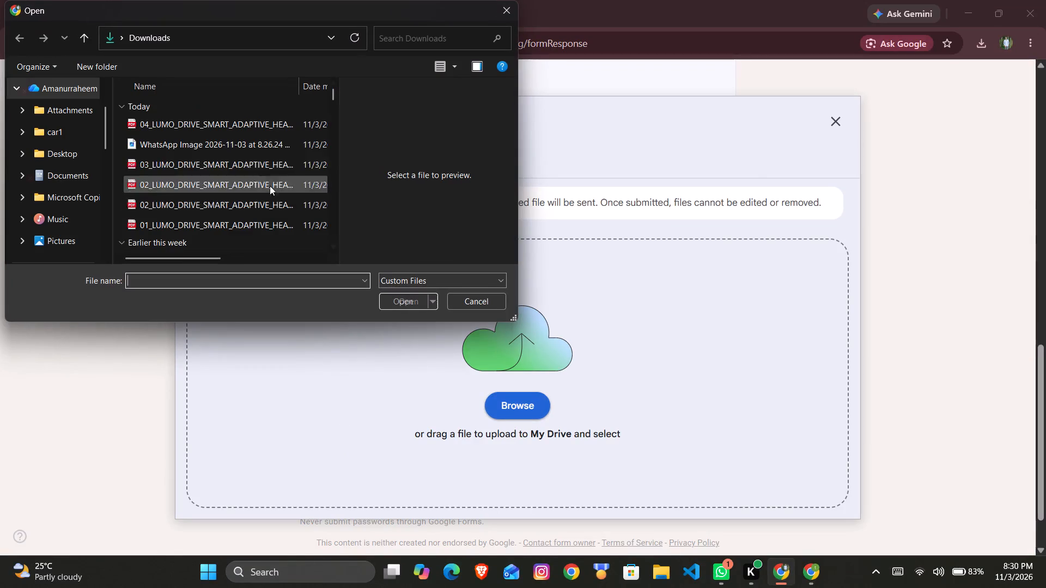
pyautogui.click(248, 127)
pyautogui.click(408, 297)
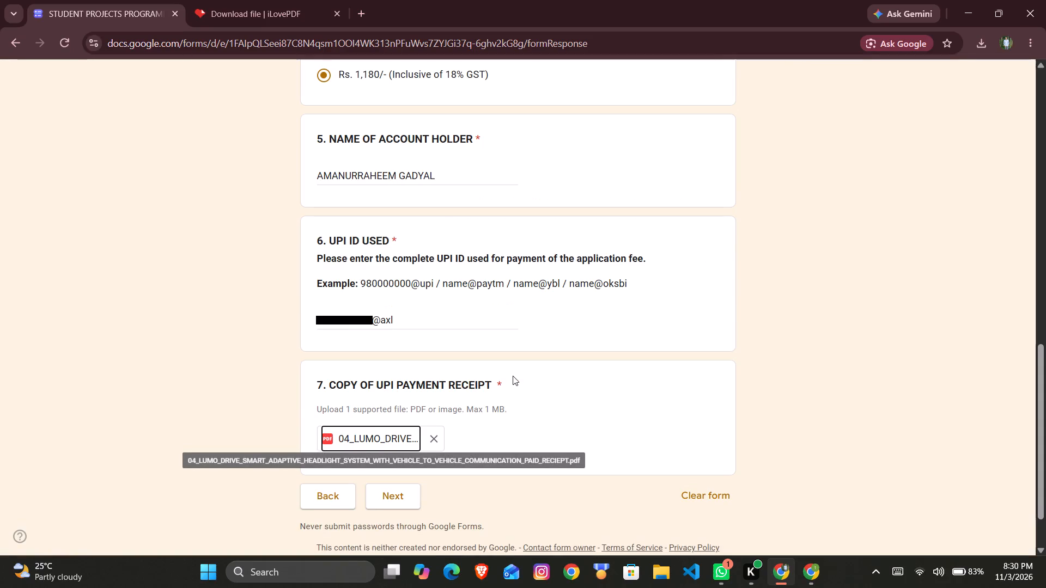
# Enter the payment's transaction reference number as the answer to question 2.
pyautogui.scroll(2, 443, 362)
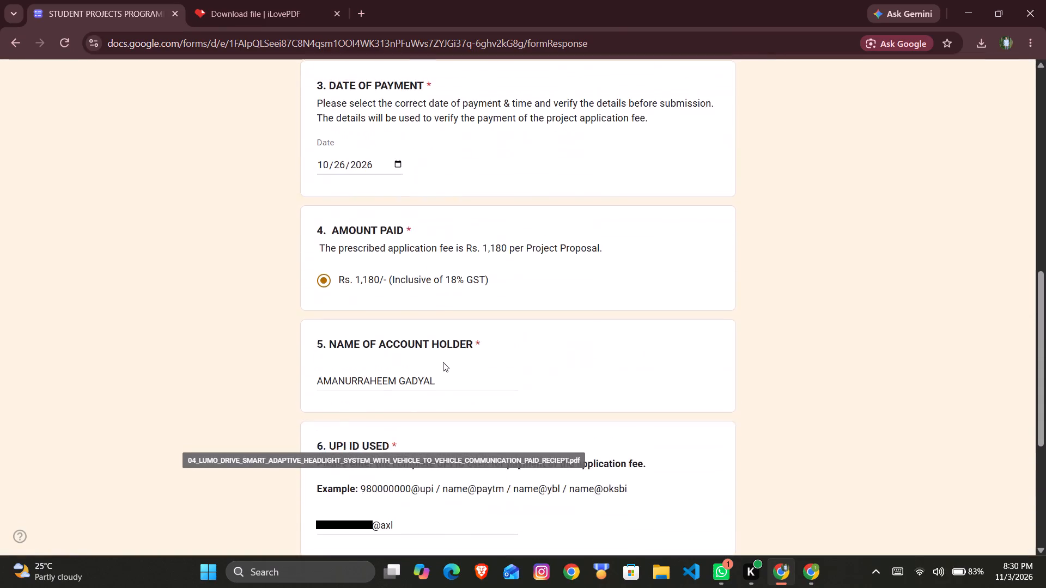
pyautogui.scroll(3, 443, 362)
pyautogui.click(413, 363)
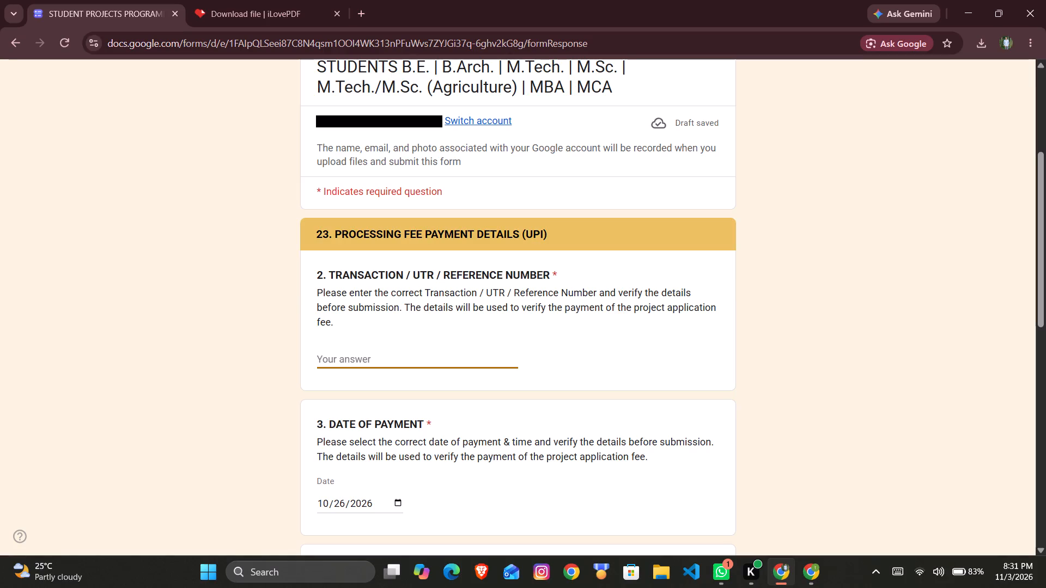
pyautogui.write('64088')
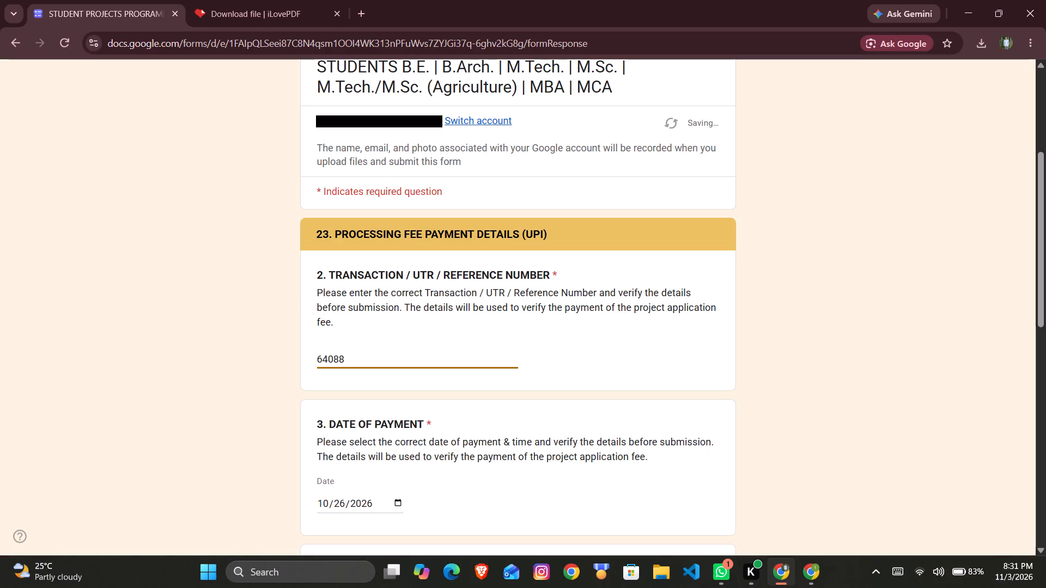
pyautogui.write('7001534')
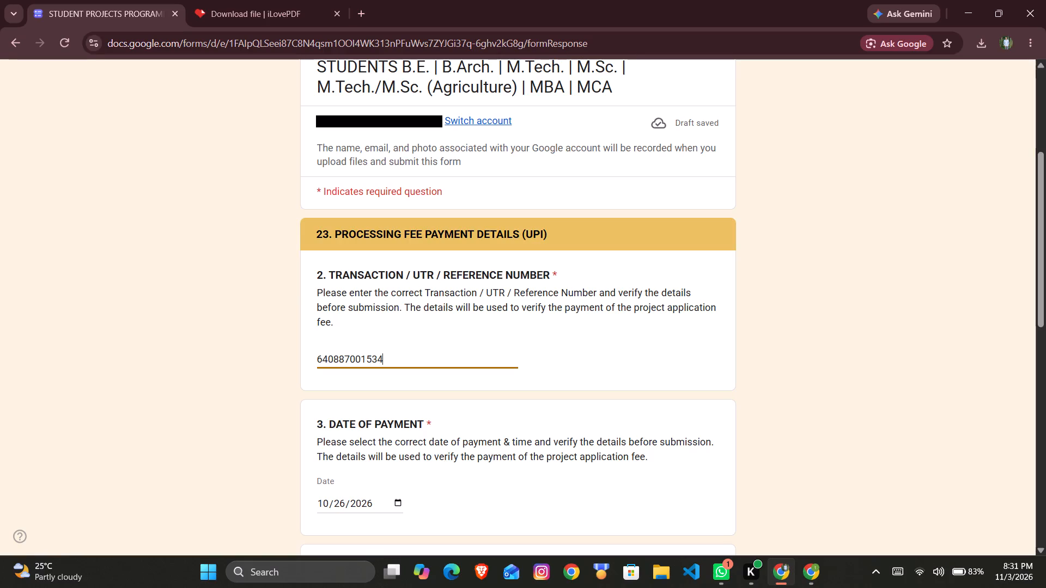
# Advance from the UPI payment details to the form's following section.
pyautogui.scroll(-3, 413, 363)
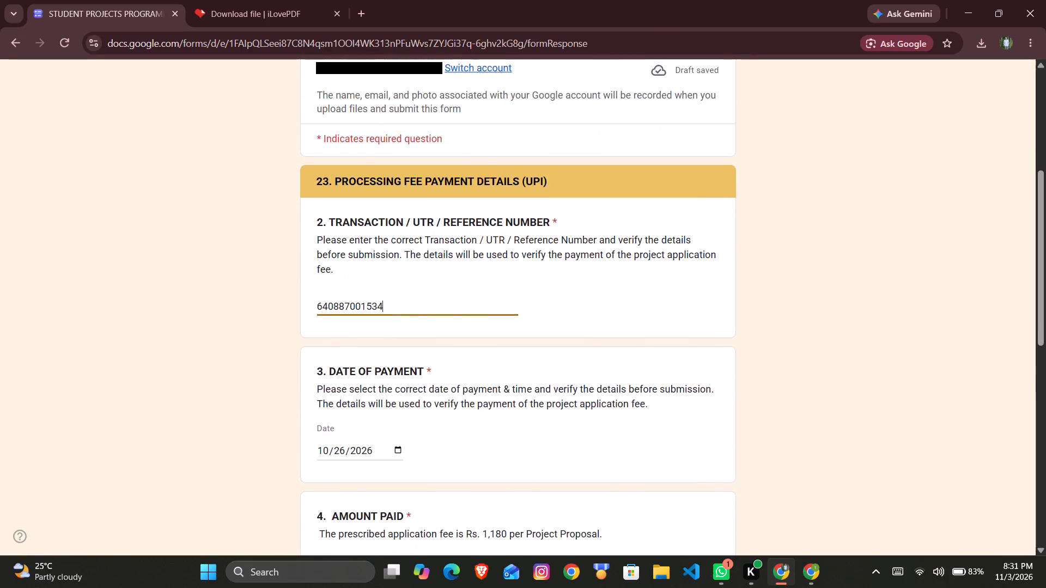
pyautogui.scroll(-4, 413, 363)
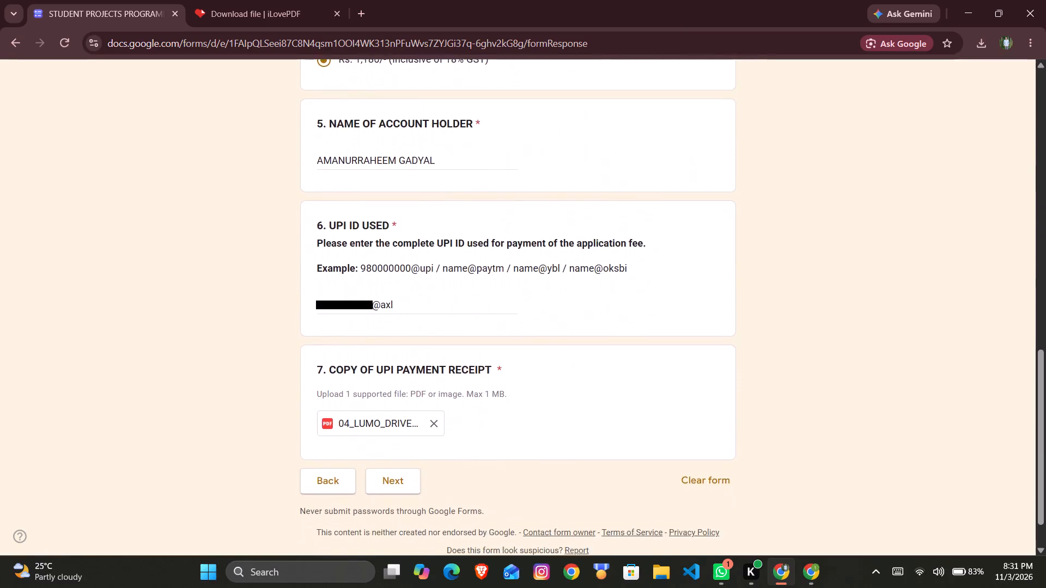
pyautogui.scroll(-2, 413, 363)
pyautogui.click(406, 435)
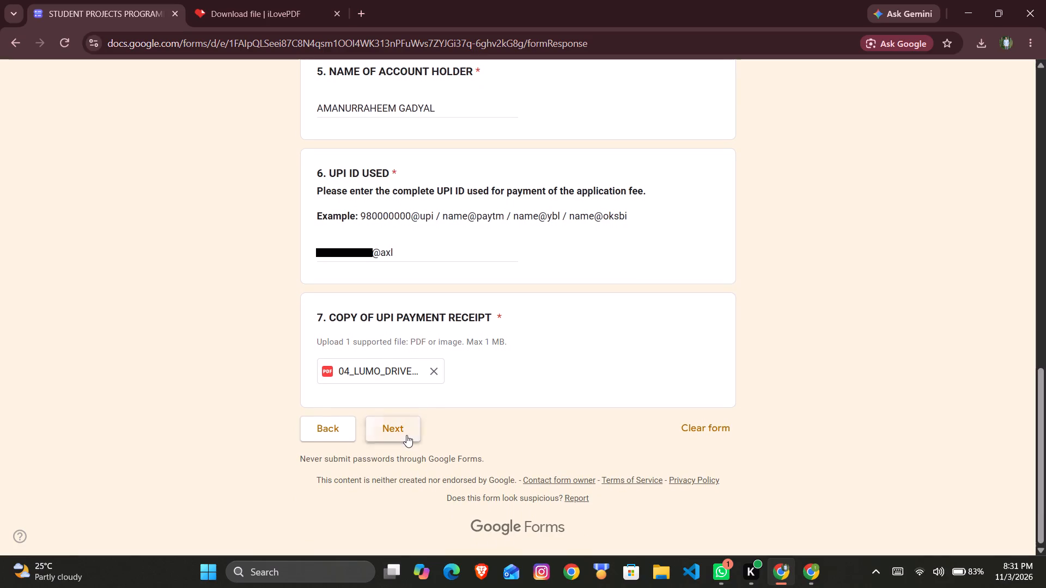
# Mark all four Mandatory Attachments items: project proposal, declaration and endorsement, processing fee receipt, and other supporting documents.
pyautogui.scroll(-4, 406, 435)
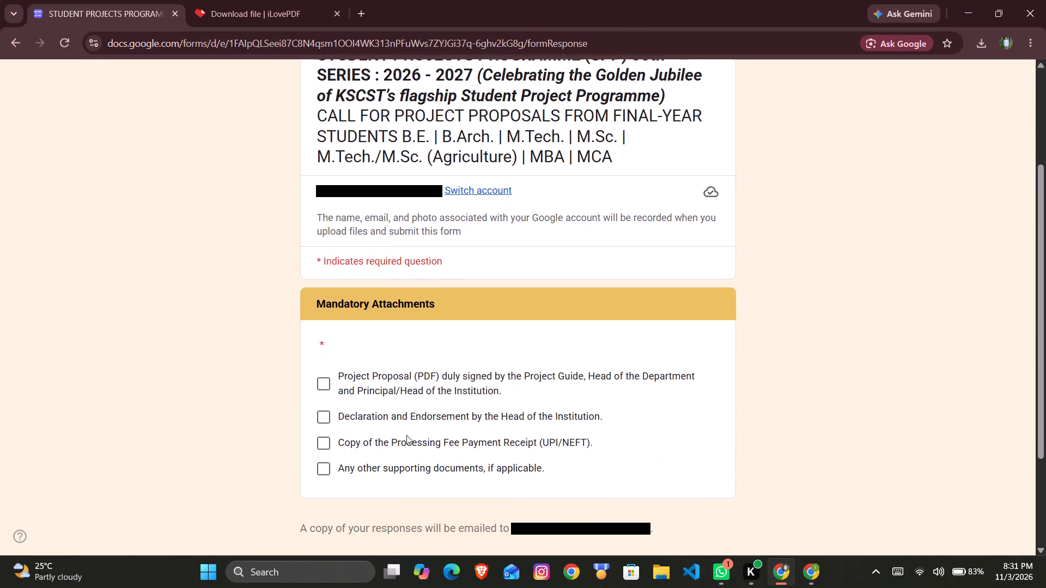
pyautogui.scroll(-1, 406, 435)
pyautogui.click(318, 321)
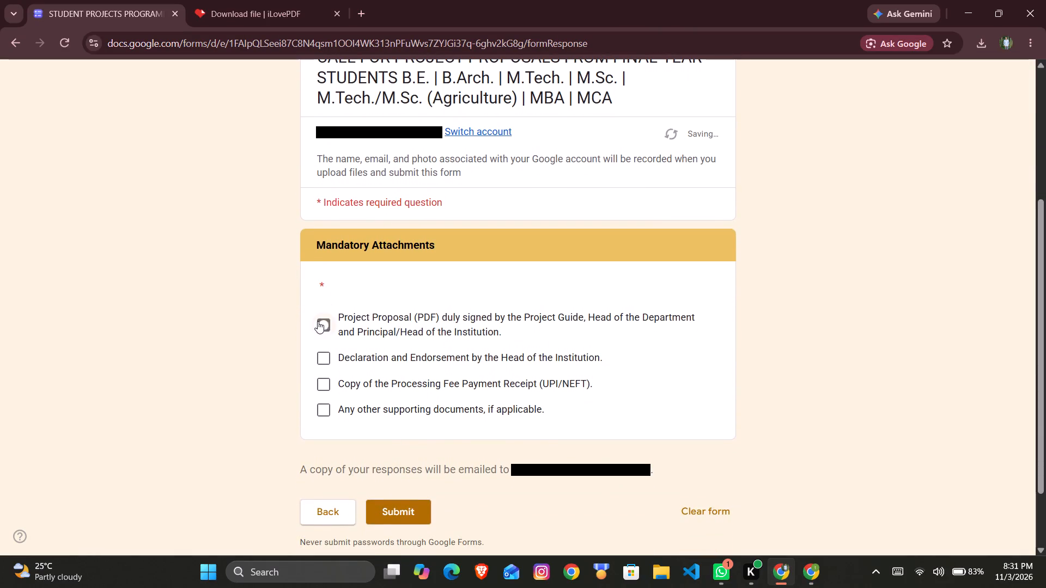
pyautogui.click(322, 351)
pyautogui.click(322, 375)
pyautogui.click(323, 397)
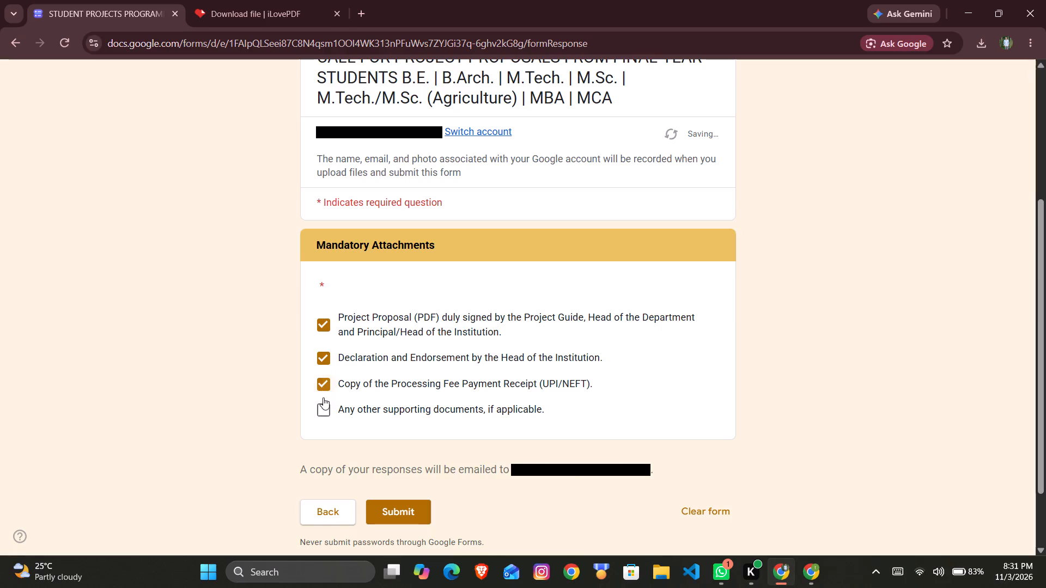
# Submit the completed student project proposal form.
pyautogui.scroll(-3, 323, 397)
pyautogui.click(397, 421)
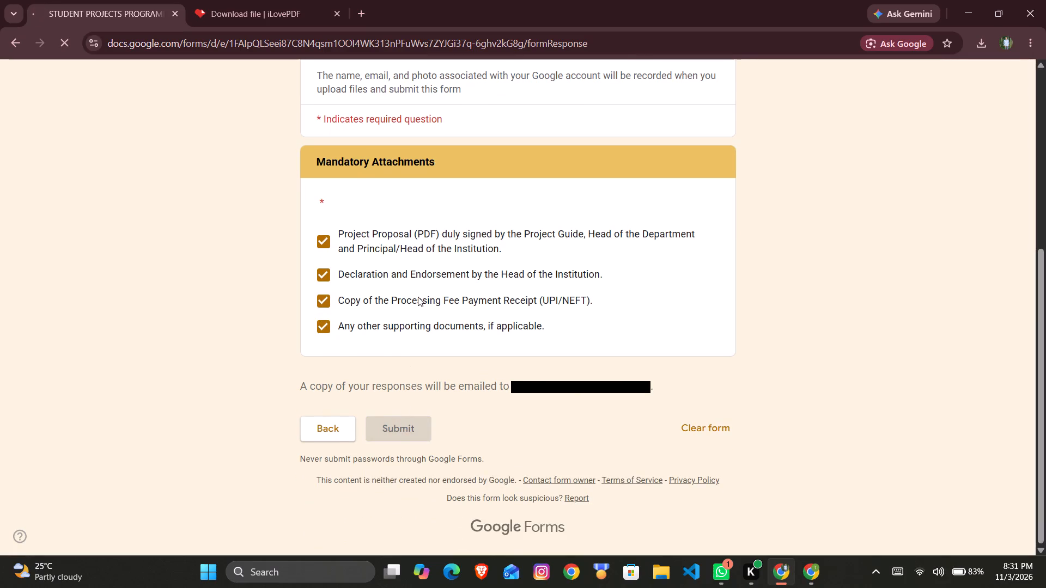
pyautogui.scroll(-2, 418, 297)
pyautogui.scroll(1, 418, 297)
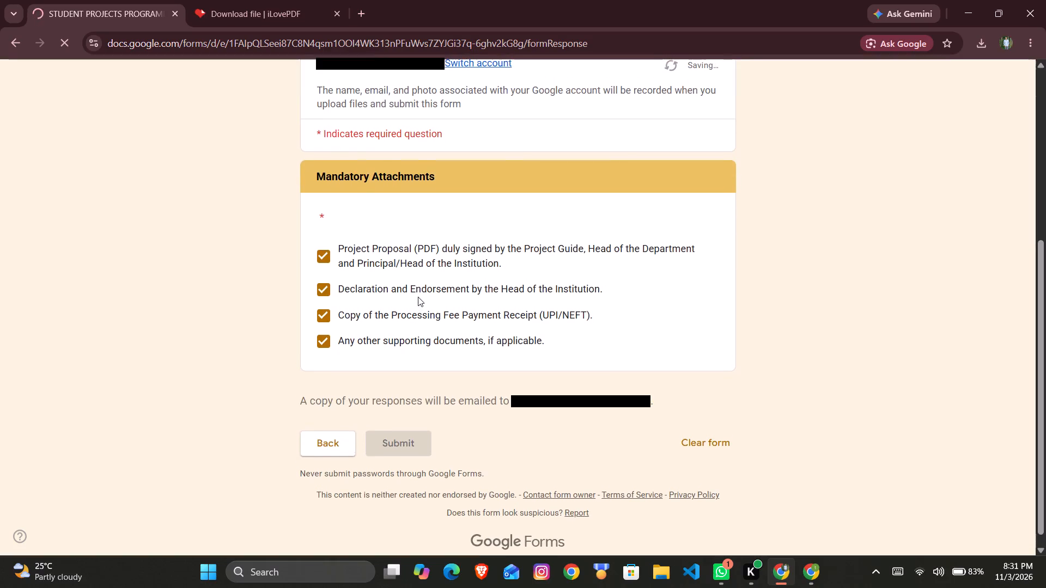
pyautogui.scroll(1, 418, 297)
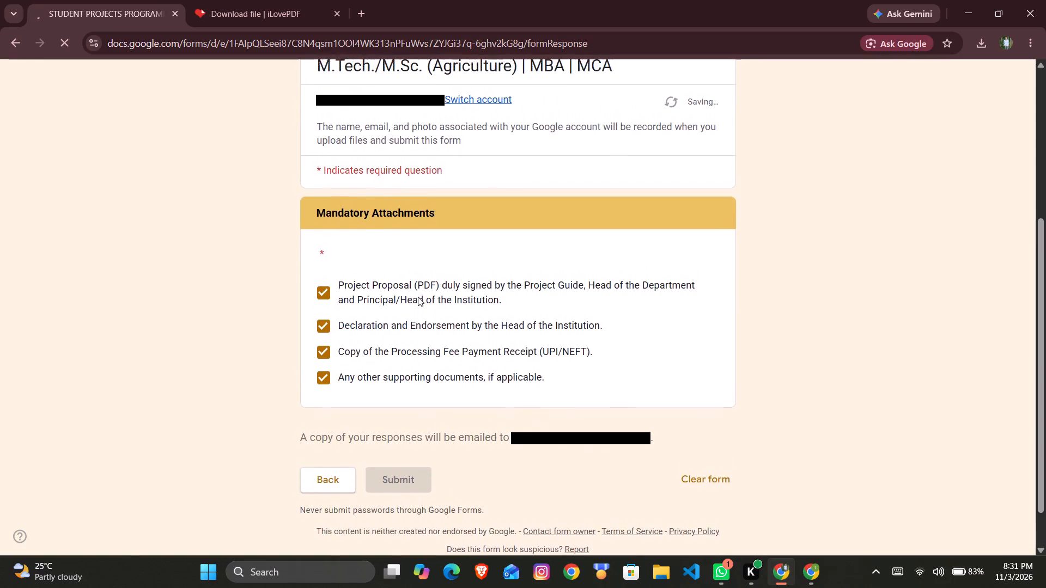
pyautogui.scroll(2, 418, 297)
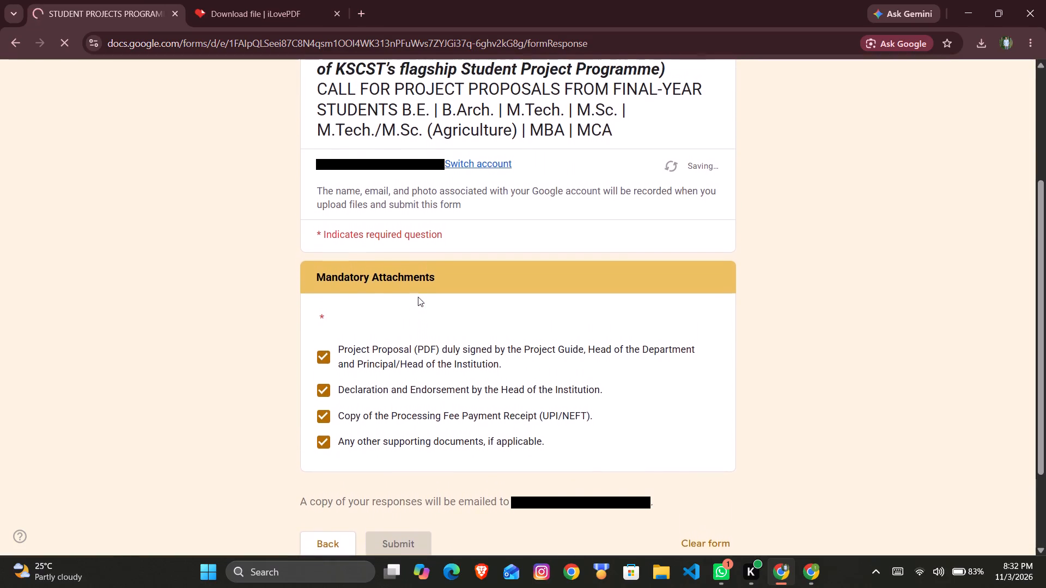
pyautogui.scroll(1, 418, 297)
# Close the iLovePDF compressed file download page.
pyautogui.click(244, 0)
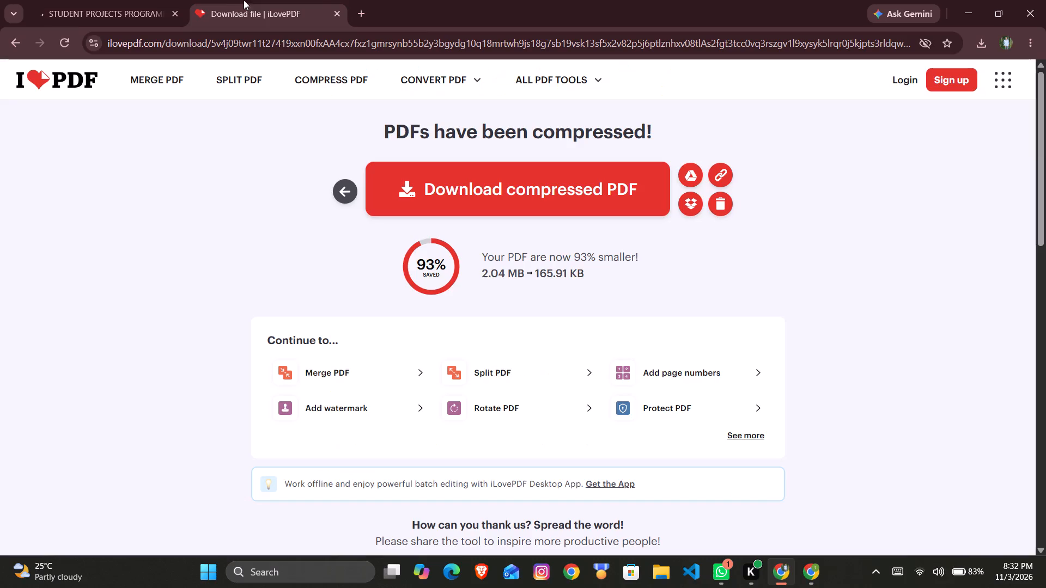
pyautogui.click(334, 14)
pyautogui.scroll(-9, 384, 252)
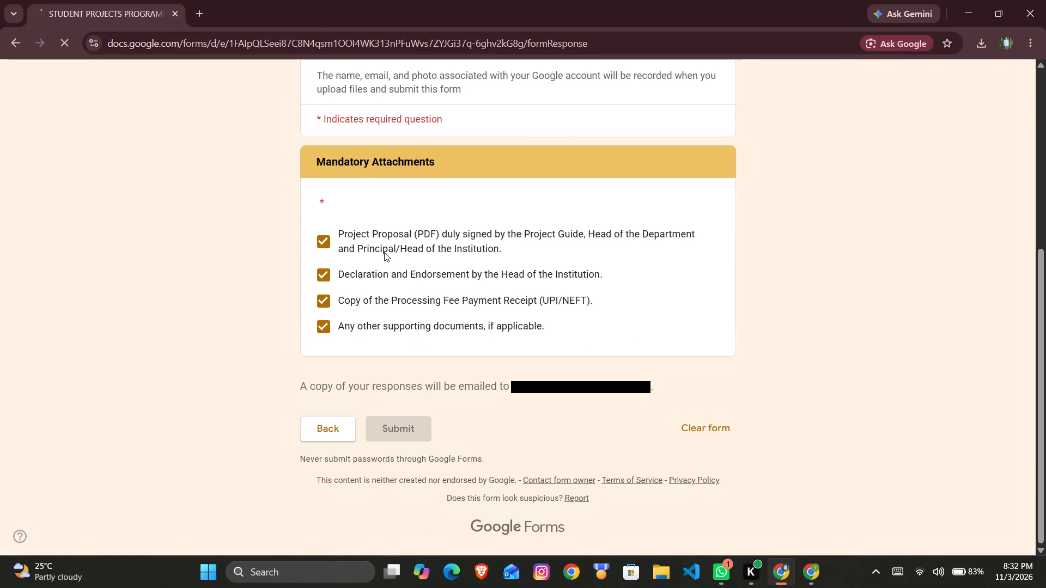
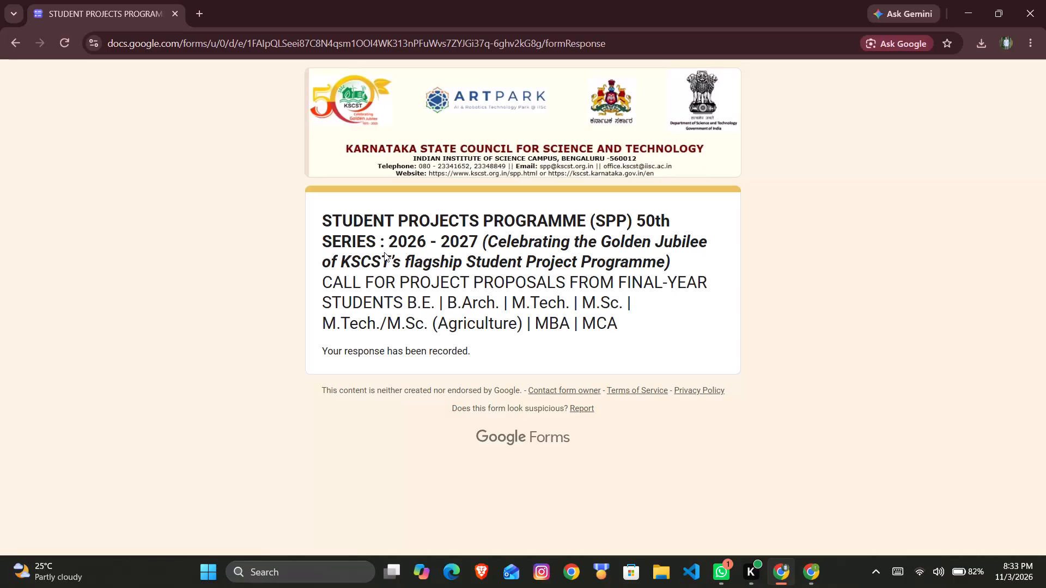
# Close the browser window showing the submitted student projects form's confirmation page.
pyautogui.click(1045, 0)
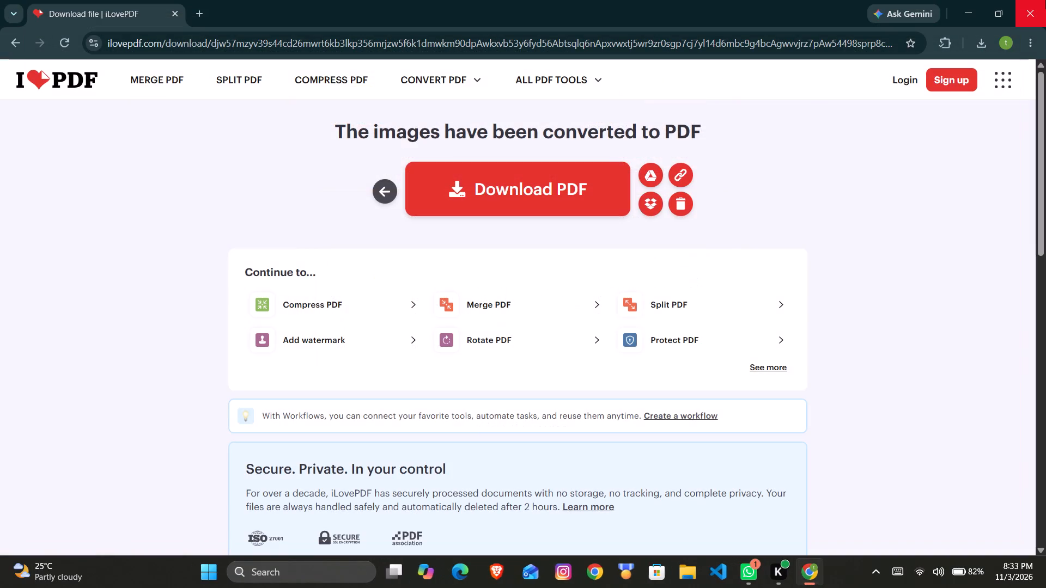